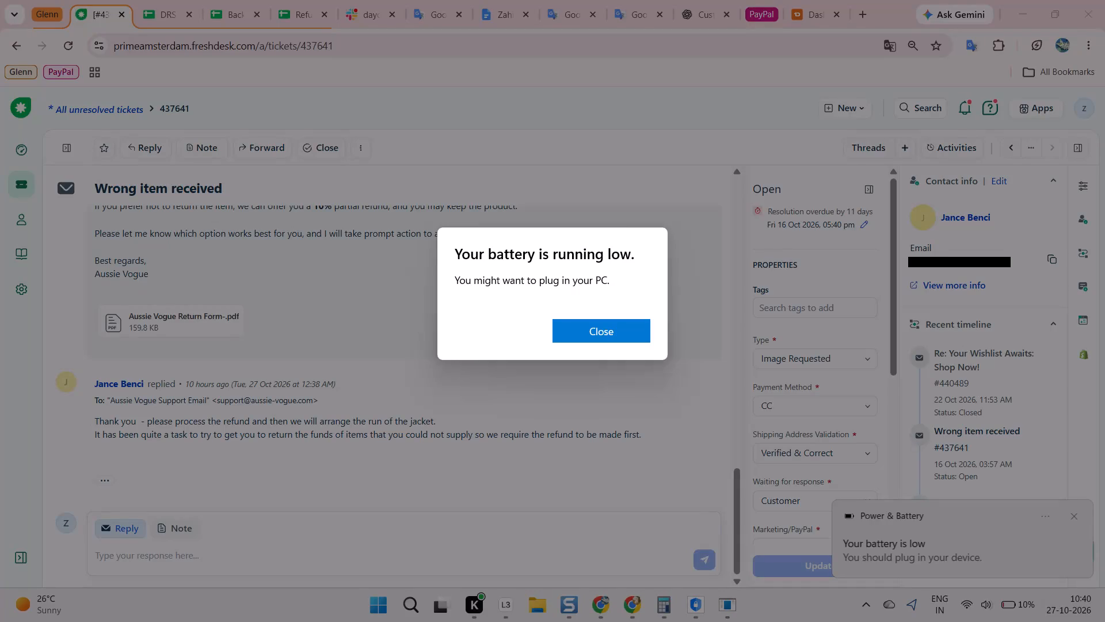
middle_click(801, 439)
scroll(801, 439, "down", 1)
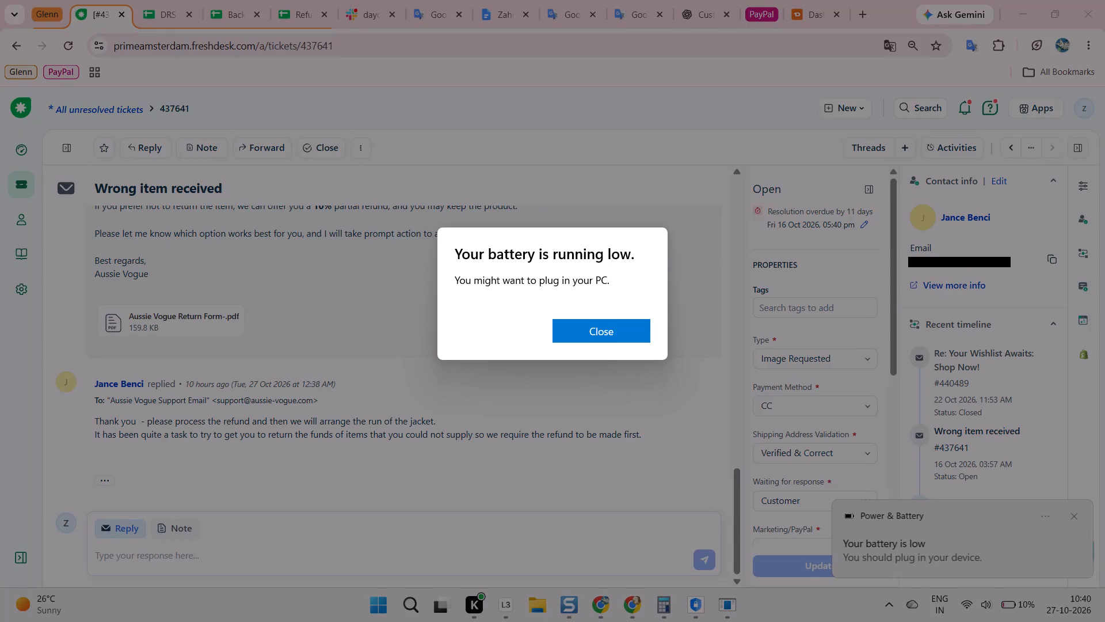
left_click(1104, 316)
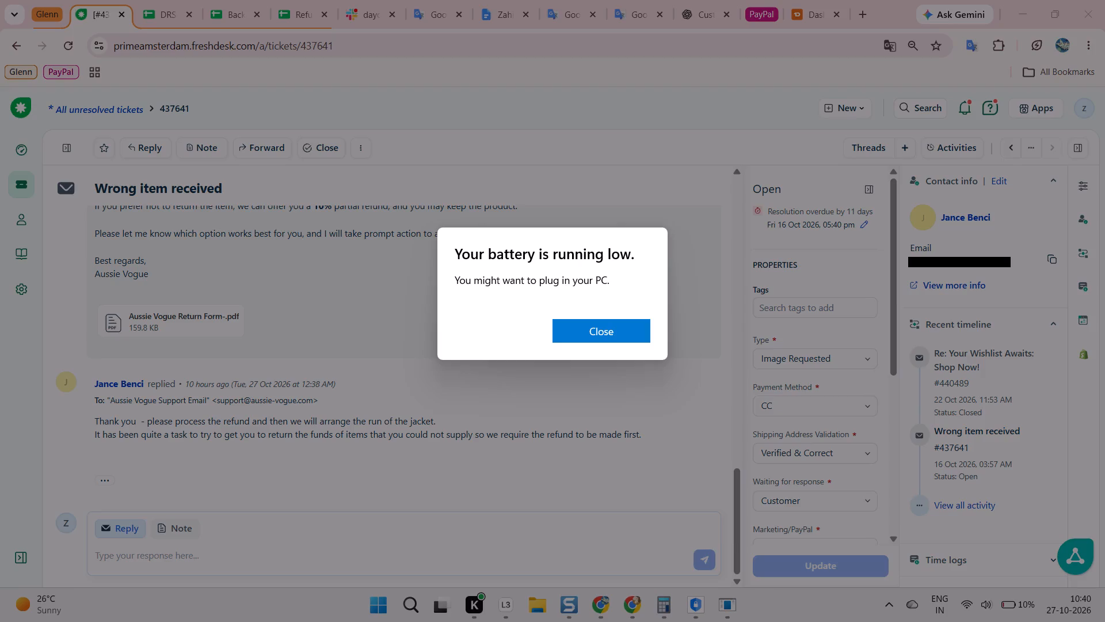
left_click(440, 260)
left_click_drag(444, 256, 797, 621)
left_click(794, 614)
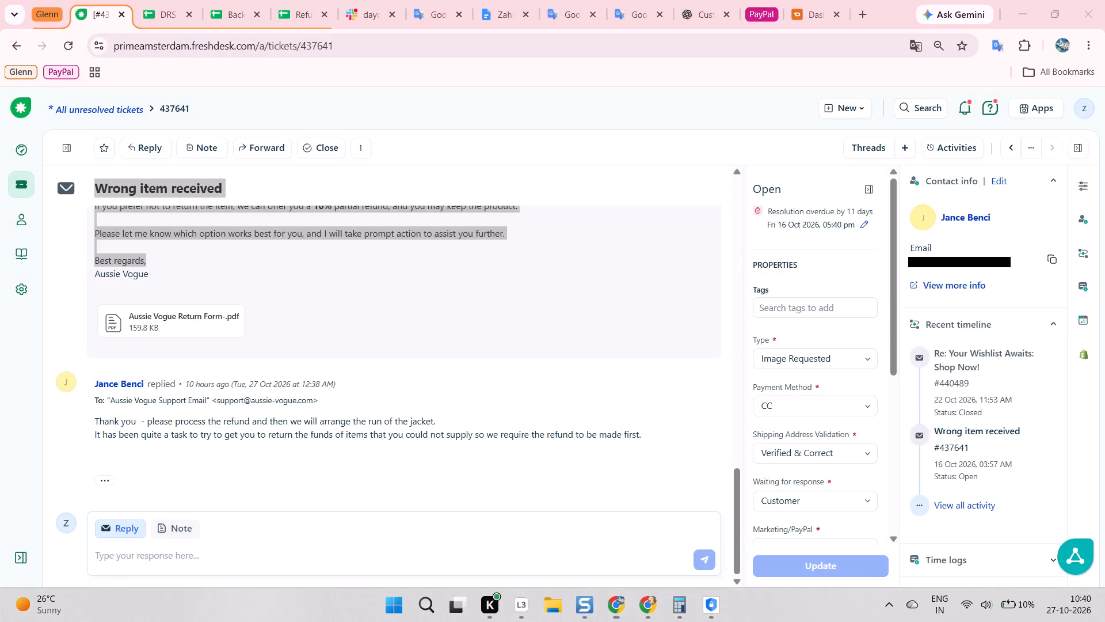
Open MeraMonitor and switch Work Mode on for the Working on Tickets task, returning to the ticket.
left_click(894, 603)
double_click(918, 532)
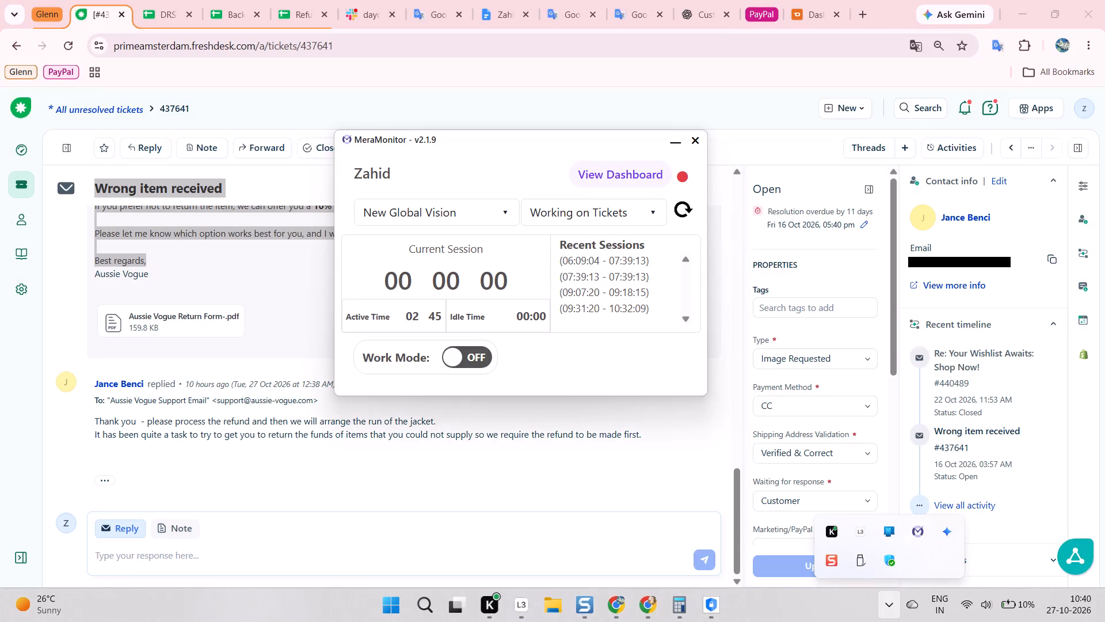
left_click(469, 354)
left_click(293, 309)
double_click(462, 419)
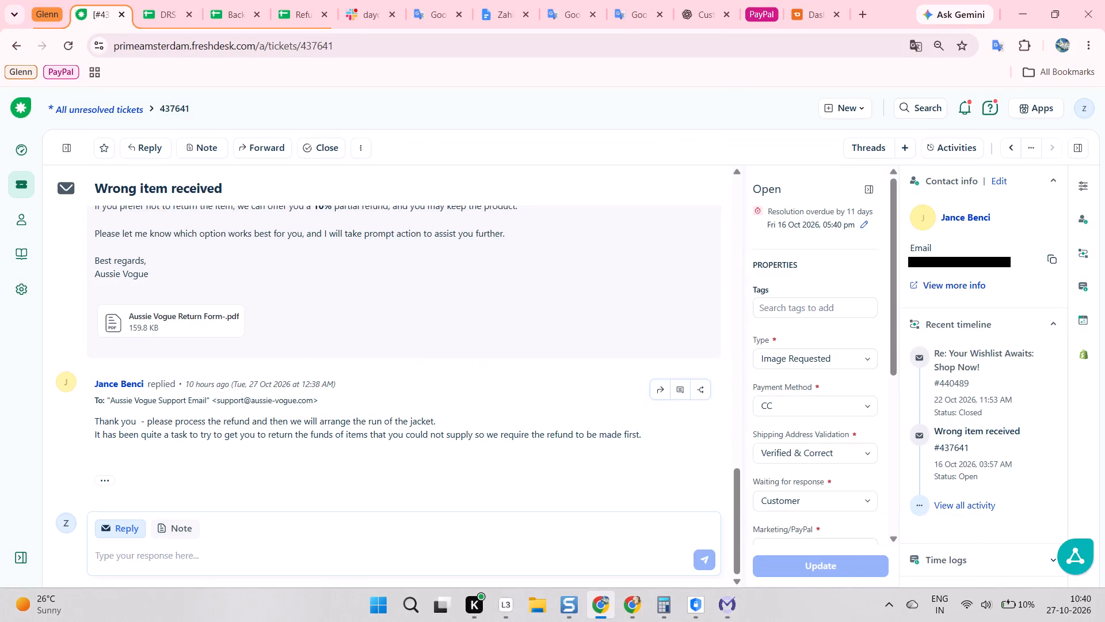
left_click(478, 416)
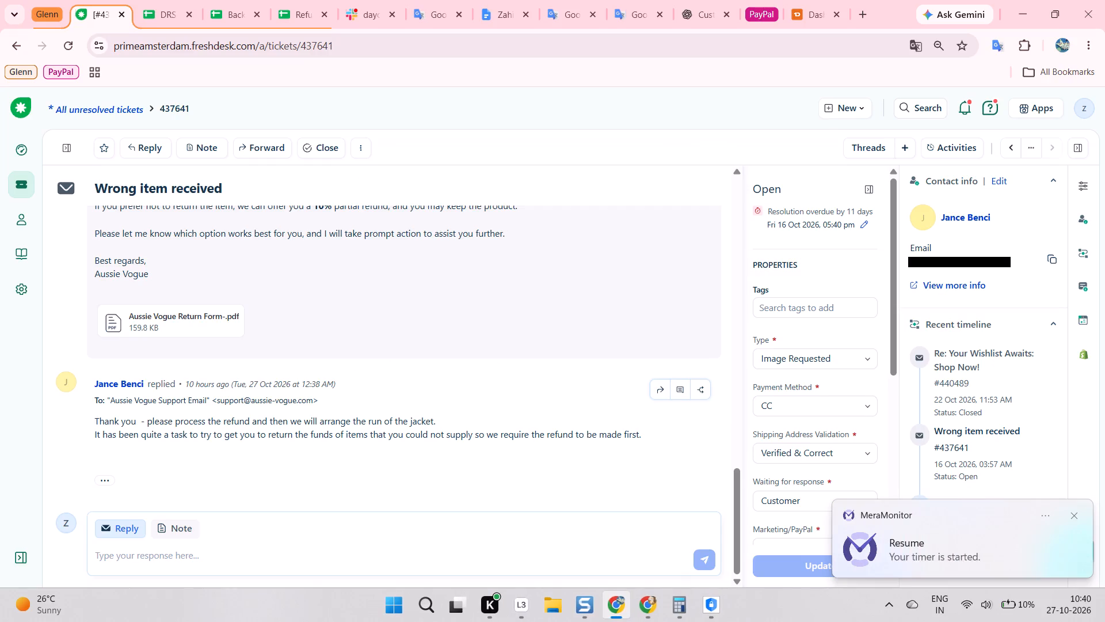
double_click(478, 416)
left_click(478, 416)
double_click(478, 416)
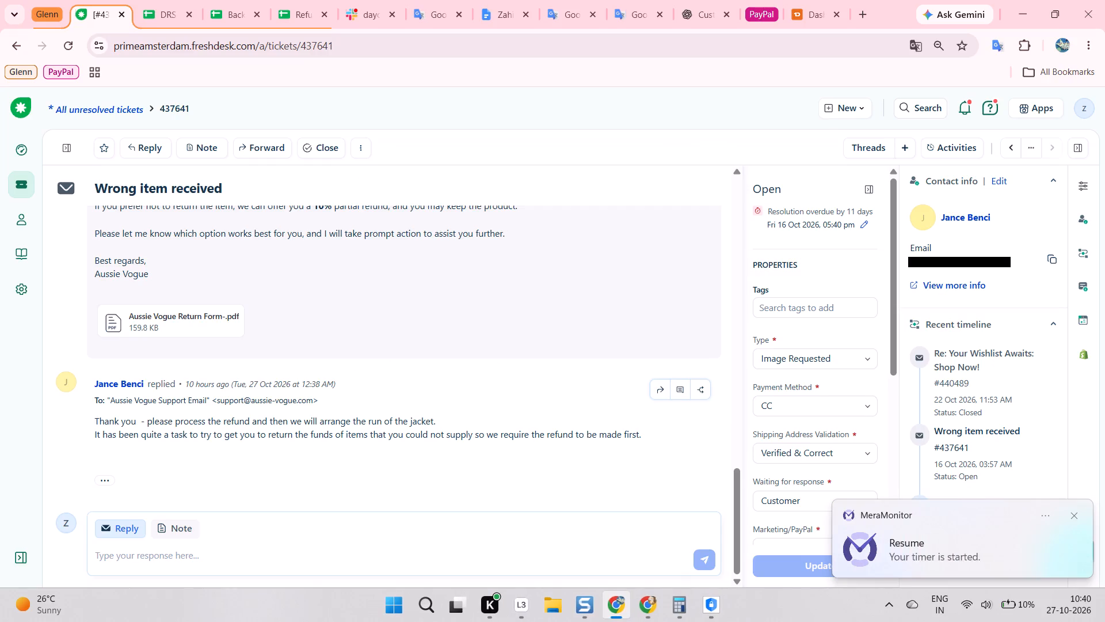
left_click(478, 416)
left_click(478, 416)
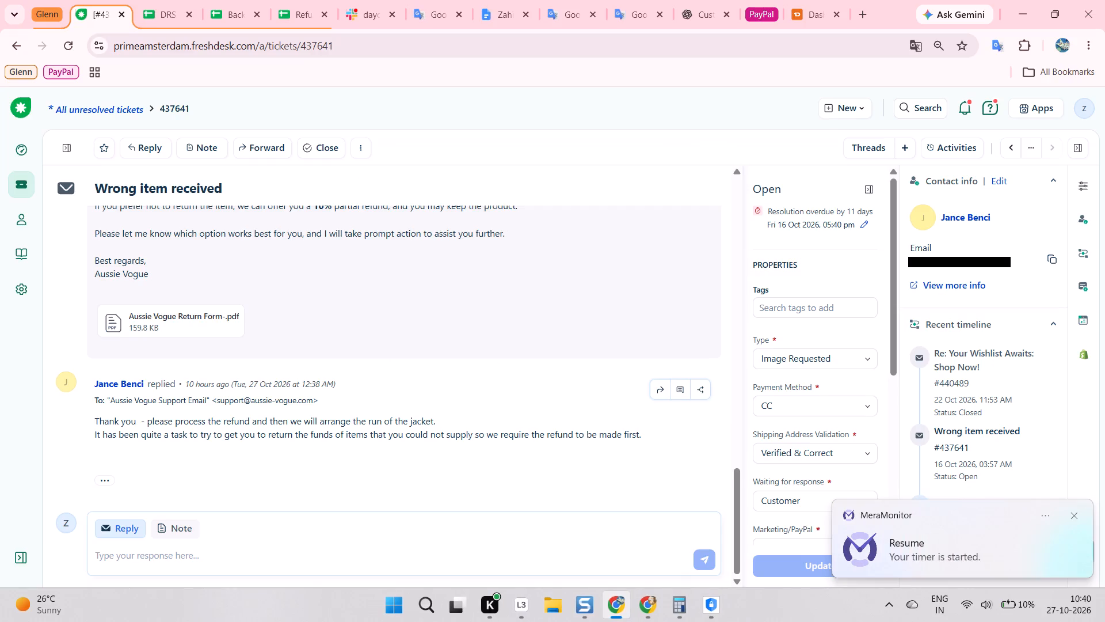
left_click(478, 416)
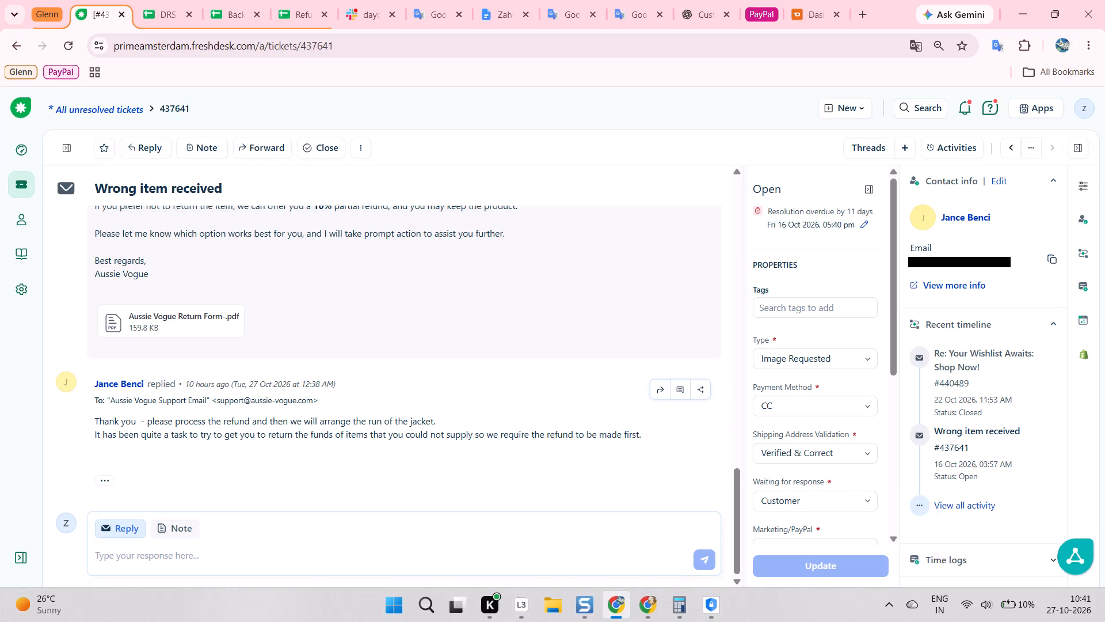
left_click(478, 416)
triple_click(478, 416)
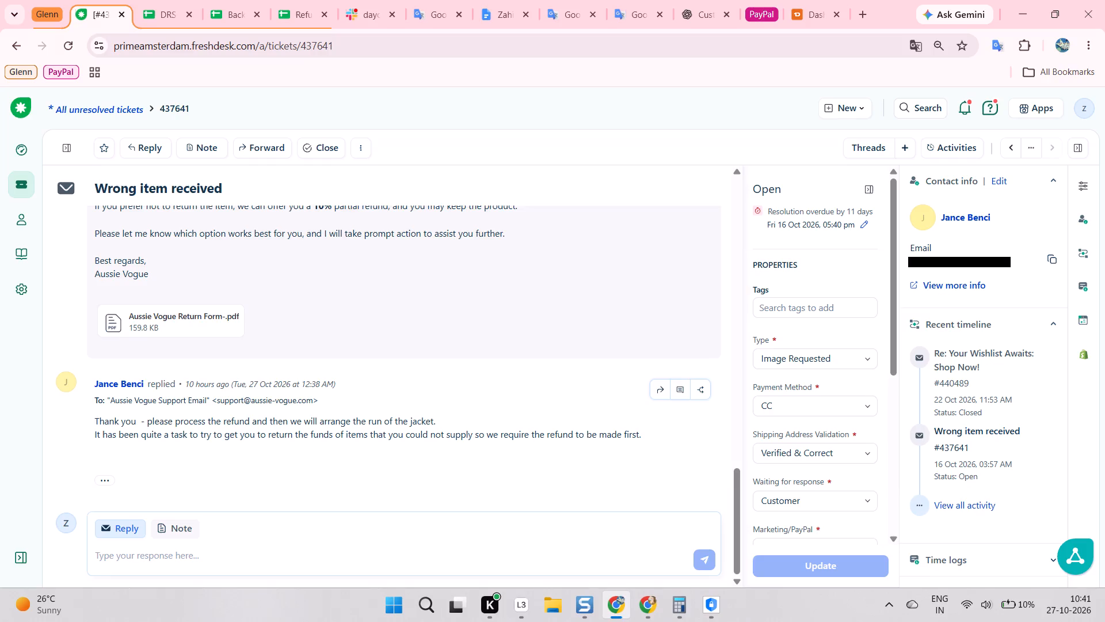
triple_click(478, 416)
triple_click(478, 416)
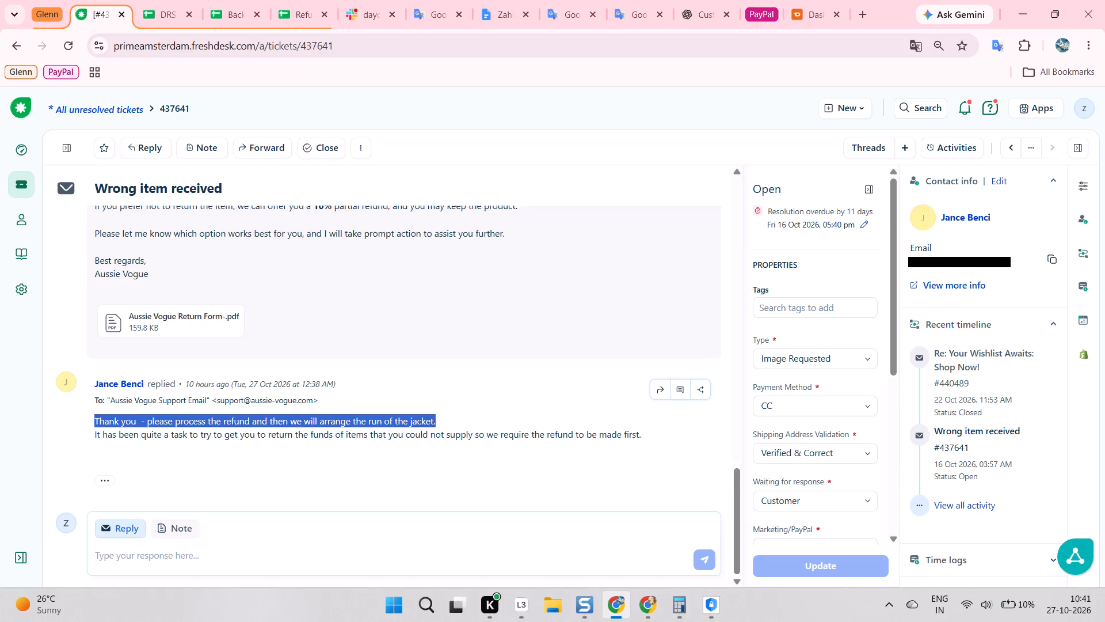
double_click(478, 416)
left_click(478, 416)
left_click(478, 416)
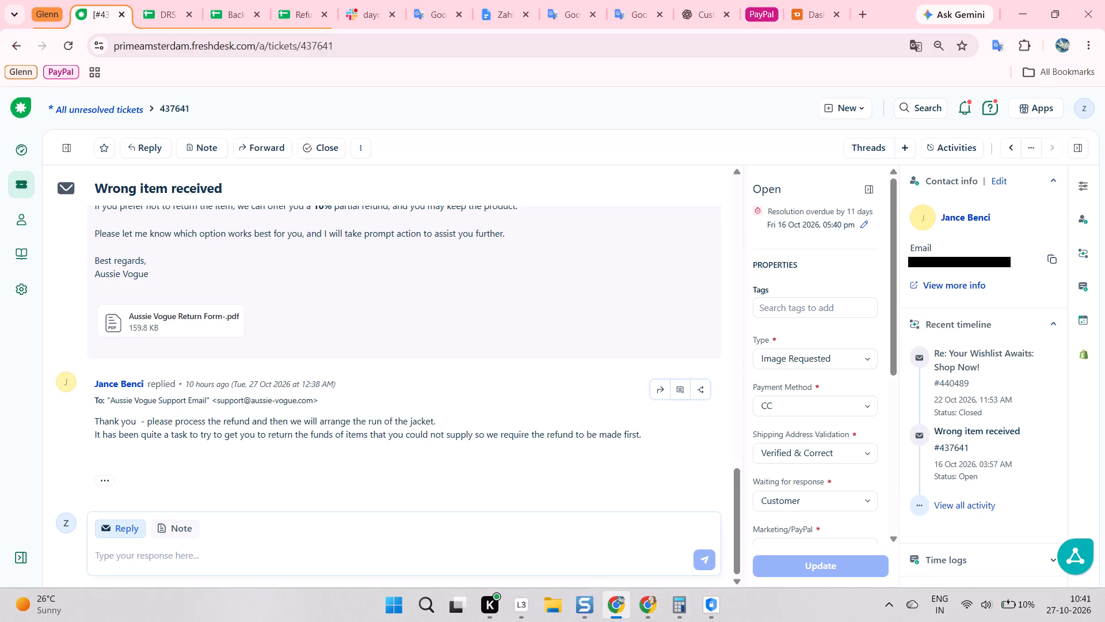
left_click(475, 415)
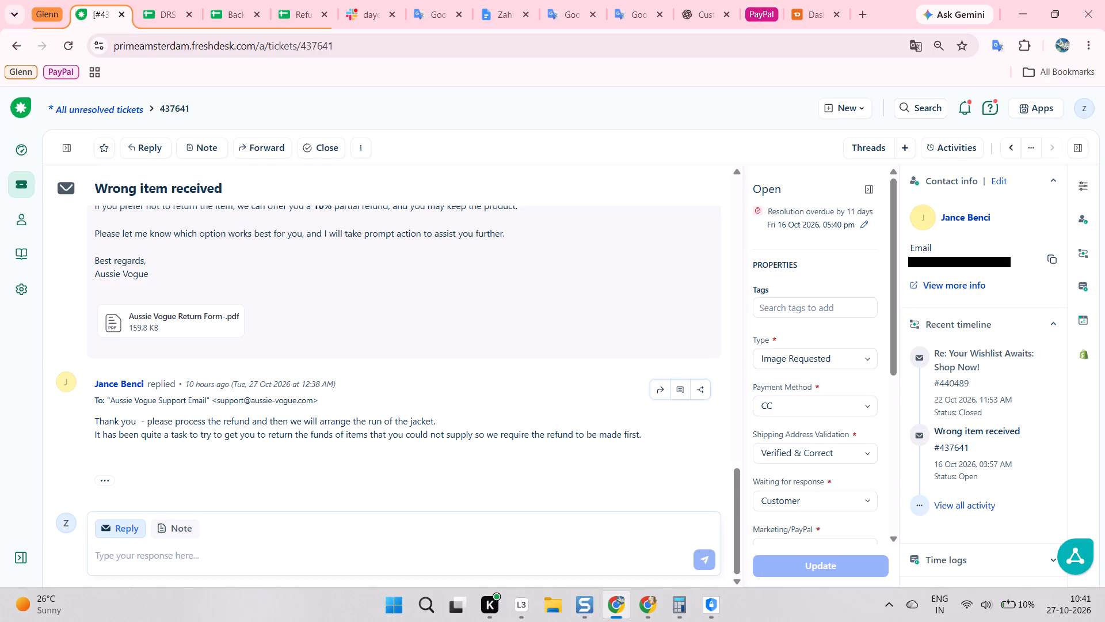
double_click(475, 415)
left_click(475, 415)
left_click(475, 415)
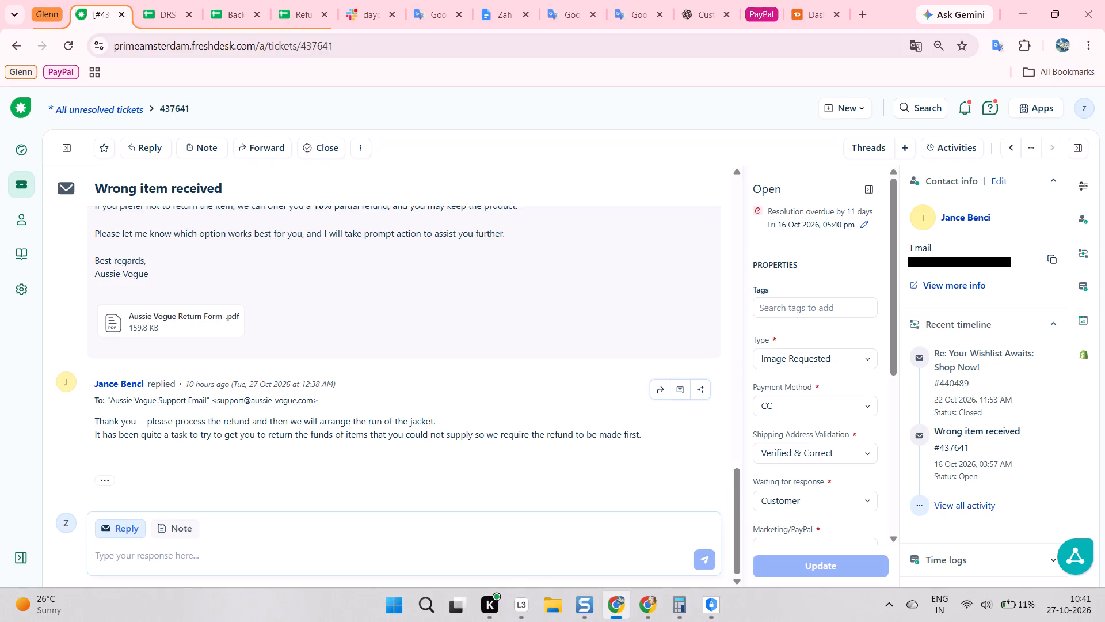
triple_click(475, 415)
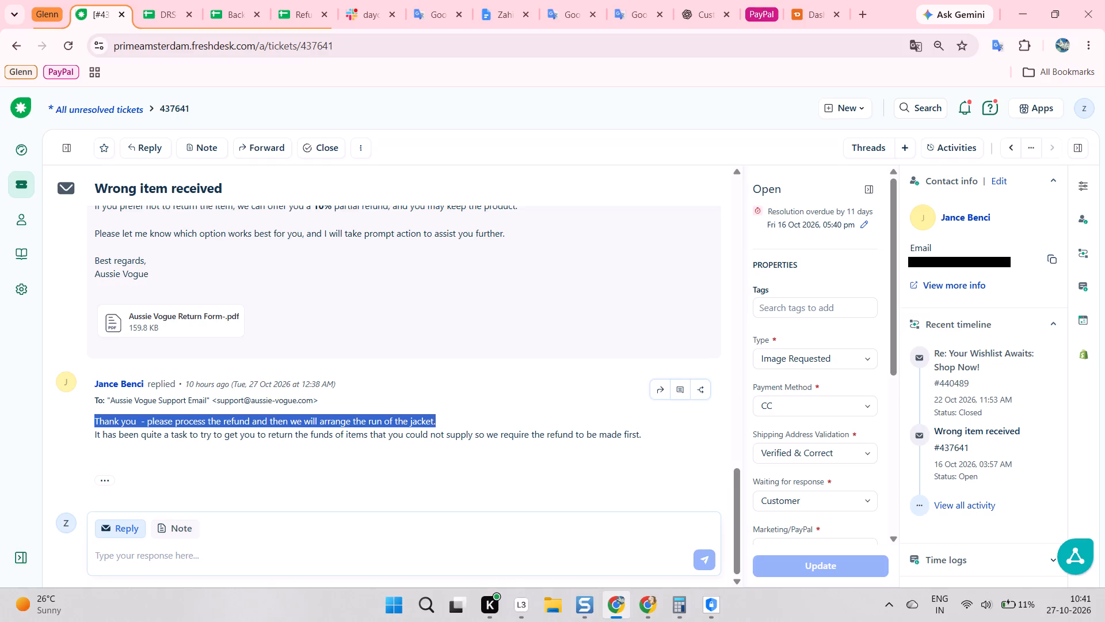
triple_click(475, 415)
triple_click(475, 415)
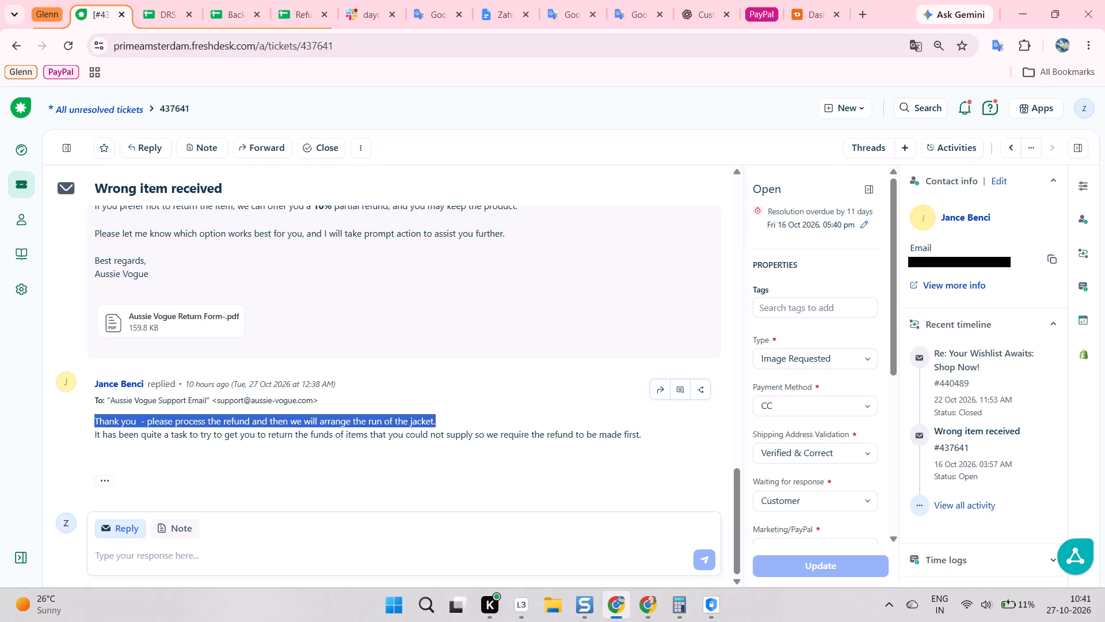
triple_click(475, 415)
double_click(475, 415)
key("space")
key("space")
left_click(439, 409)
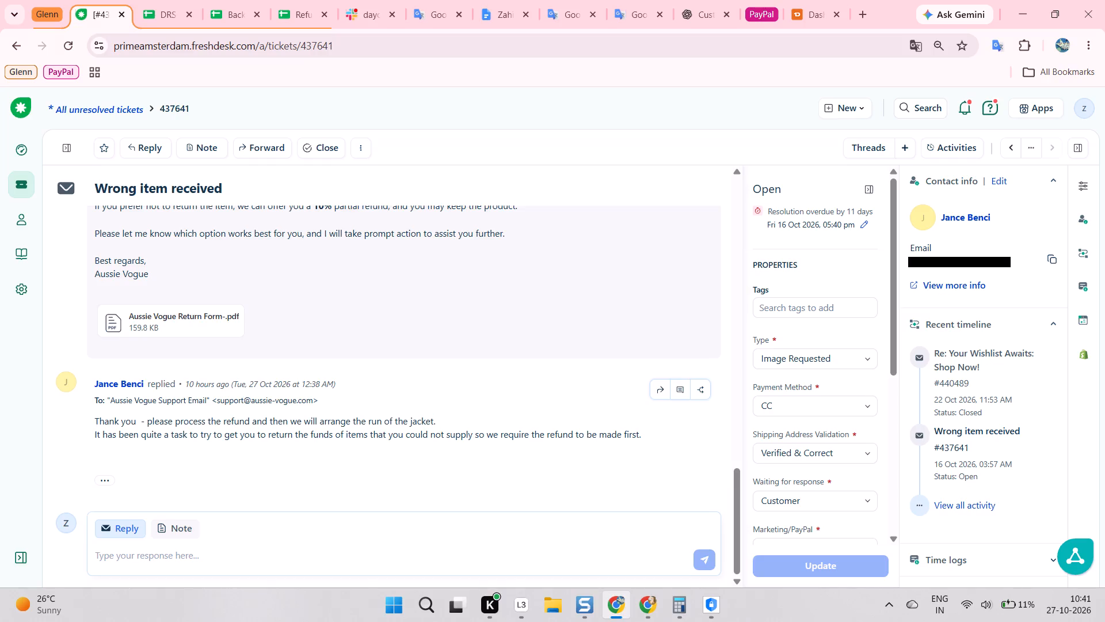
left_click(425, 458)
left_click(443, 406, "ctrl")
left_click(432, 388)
left_click_drag(74, 416, 598, 433)
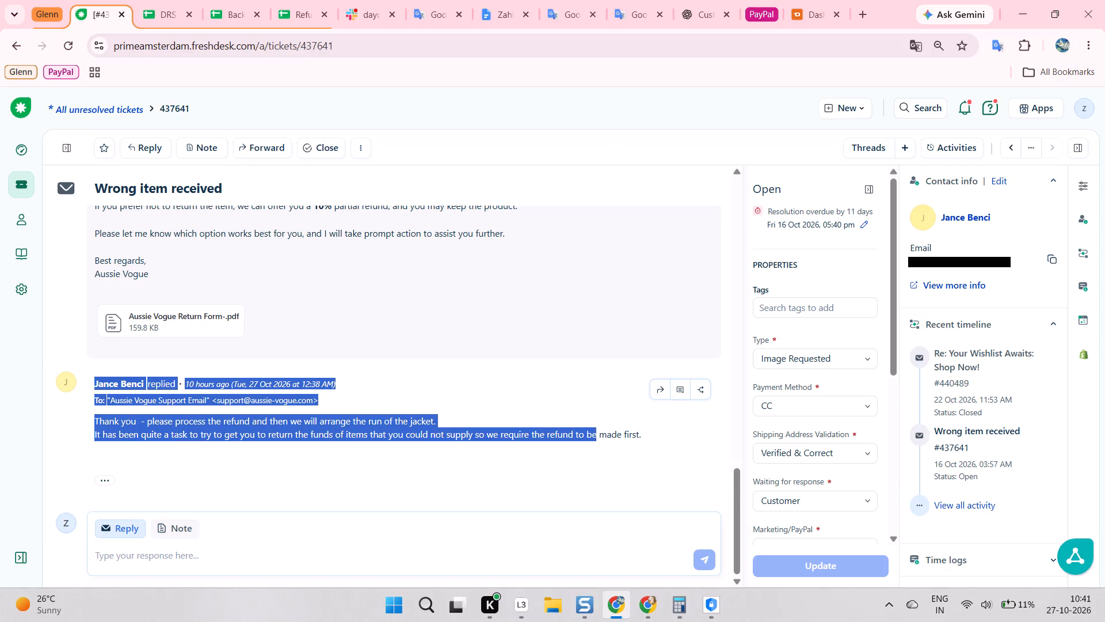
left_click_drag(598, 433, 660, 431)
left_click(462, 367)
left_click_drag(78, 423, 643, 434)
left_click(546, 385)
left_click_drag(89, 425, 651, 437)
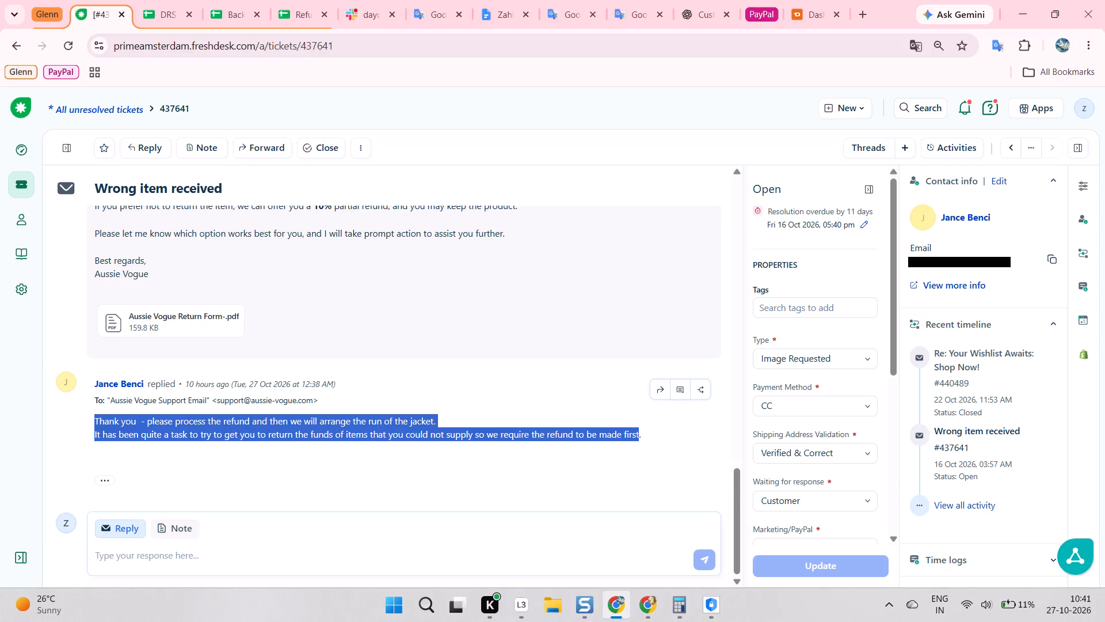
key("ctrl+c")
key("ctrl+c")
key("ctrl+c")
left_click(634, 3)
scroll(572, 125, "up", 15)
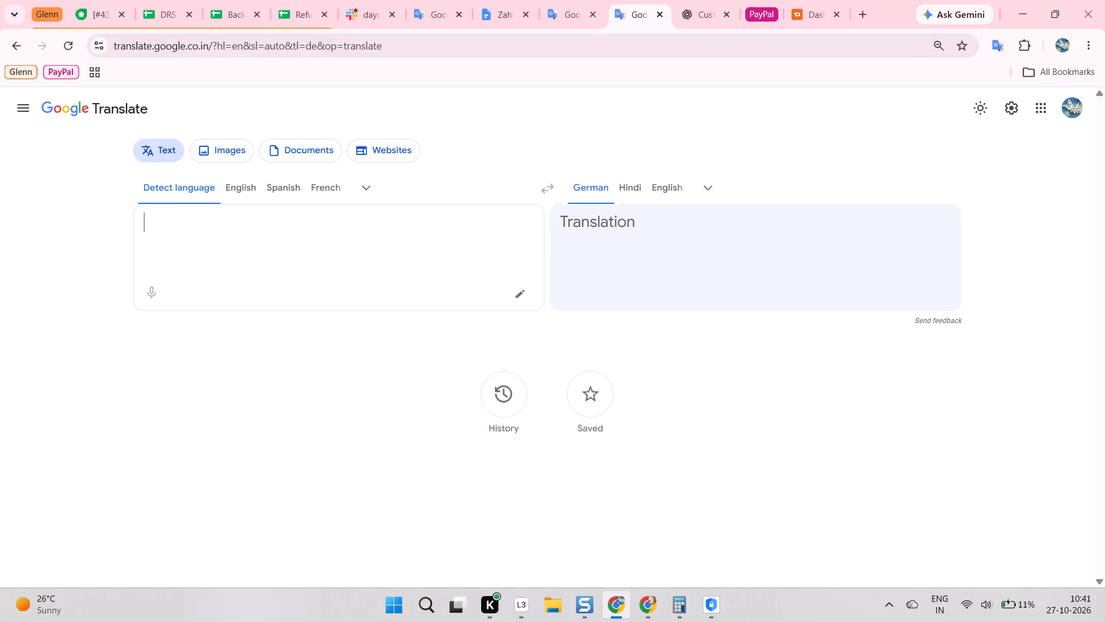
left_click(402, 215)
key("ctrl+v")
left_click(640, 192)
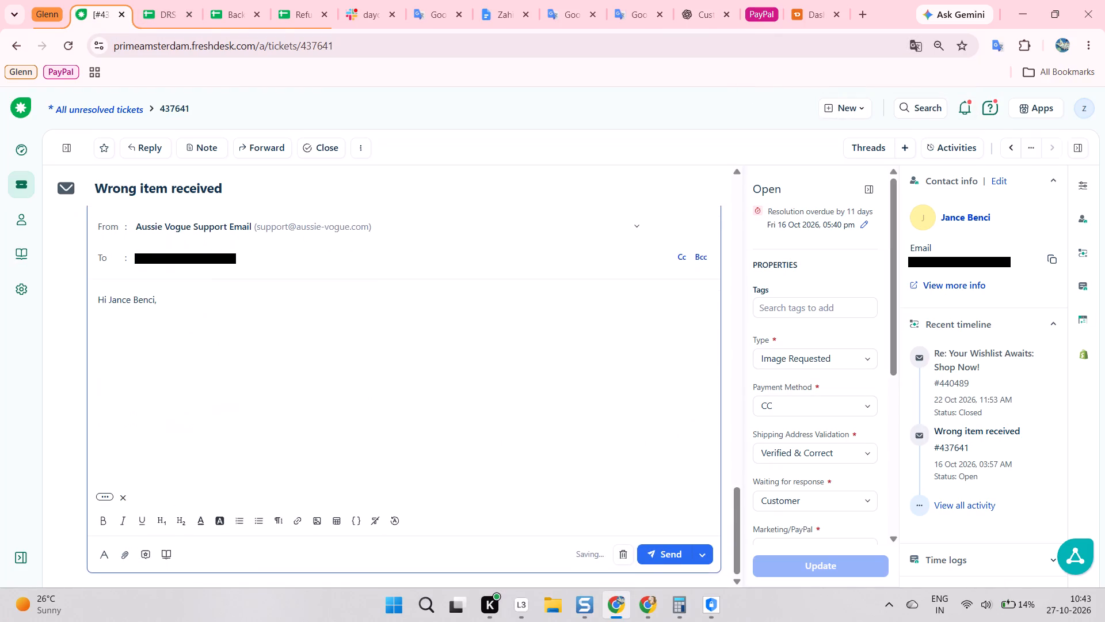
left_click_drag(127, 491, 133, 486)
key("ctrl+a")
key("ctrl+shift+v")
scroll(153, 471, "down", 2)
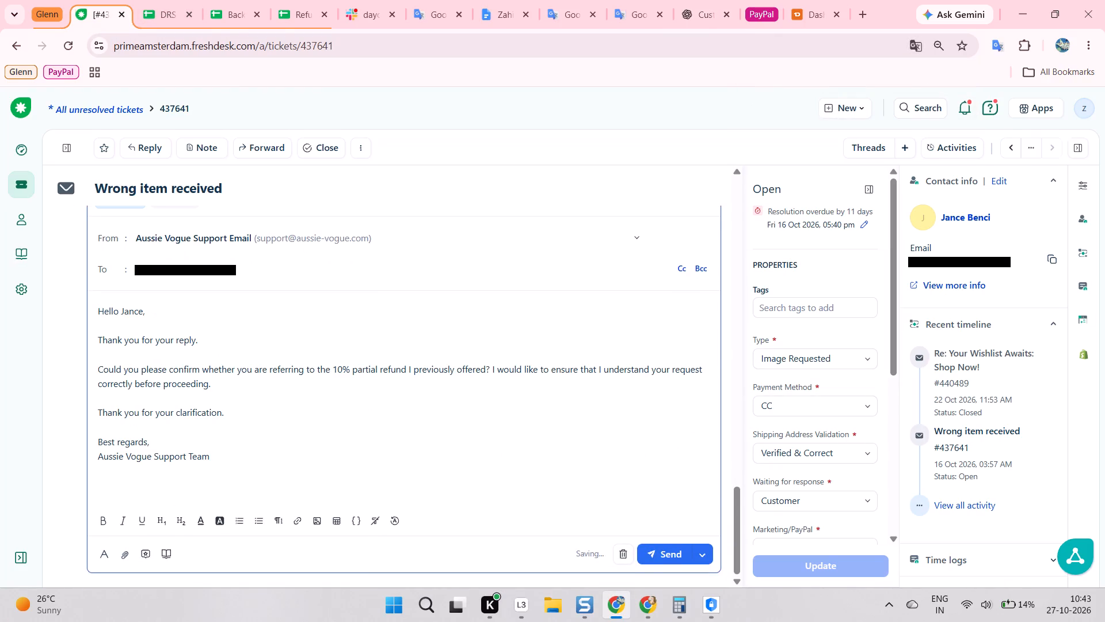
Trim the end of the reply below the signature and send it to the customer.
left_click(160, 484)
key("BackSpace")
scroll(344, 477, "down", 8)
left_click(663, 550)
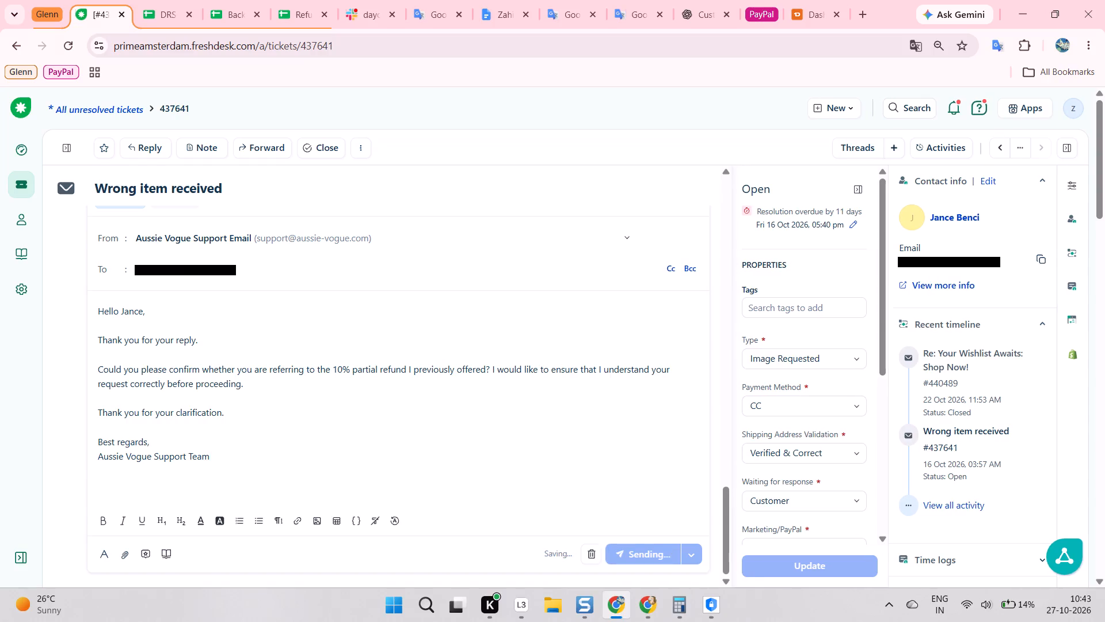
Set the status of ticket 437641 to Resolved and update its properties.
scroll(789, 302, "down", 4)
left_click(794, 296)
left_click(792, 367)
key("Tab")
key("Tab")
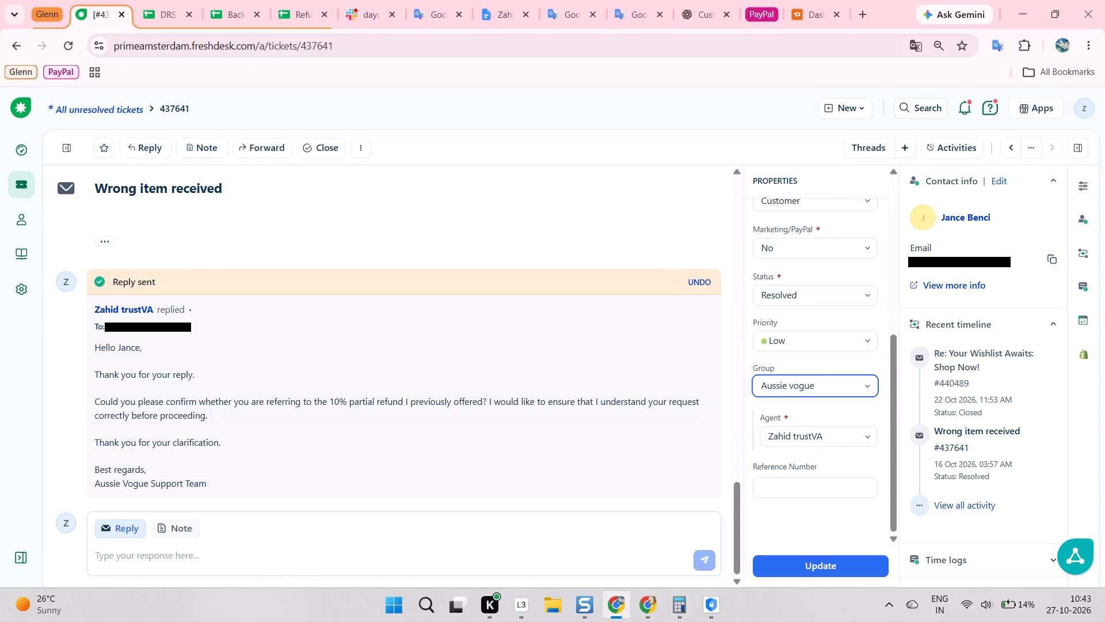
key("Tab")
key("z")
scroll(788, 462, "down", 3)
left_click(825, 563)
scroll(567, 381, "down", 5)
Log ticket number 437641 in cell AN33 of the Oct 27 sheet in the DRS- October 2026 spreadsheet.
double_click(175, 107)
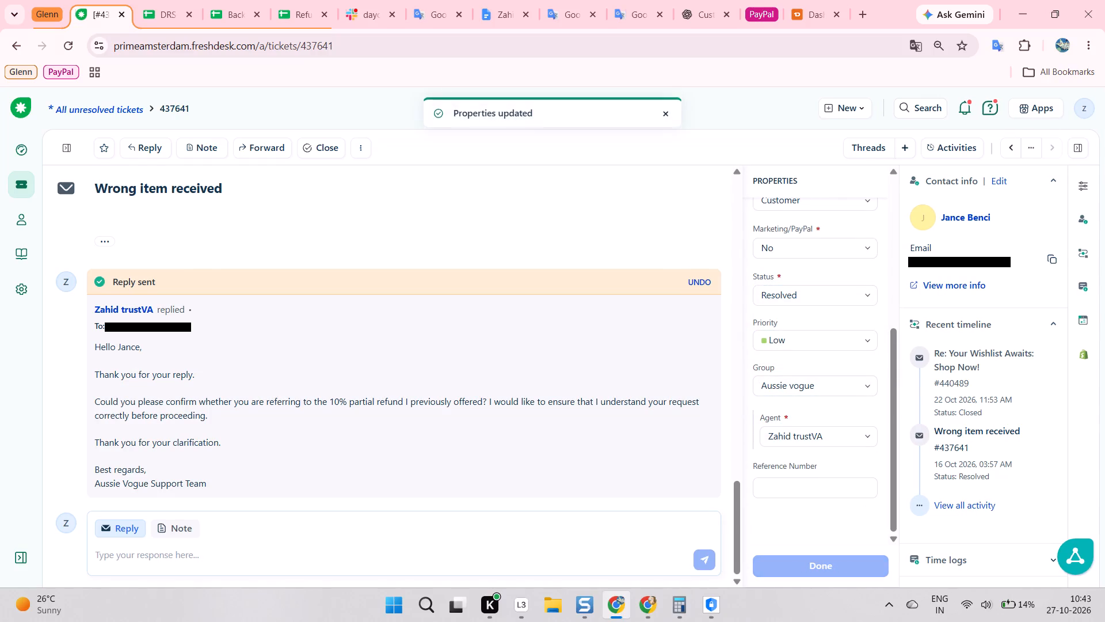
key("ctrl+c")
key("ctrl+c")
left_click(151, 0)
key("ctrl+v")
left_click(430, 289)
scroll(428, 287, "down", 1)
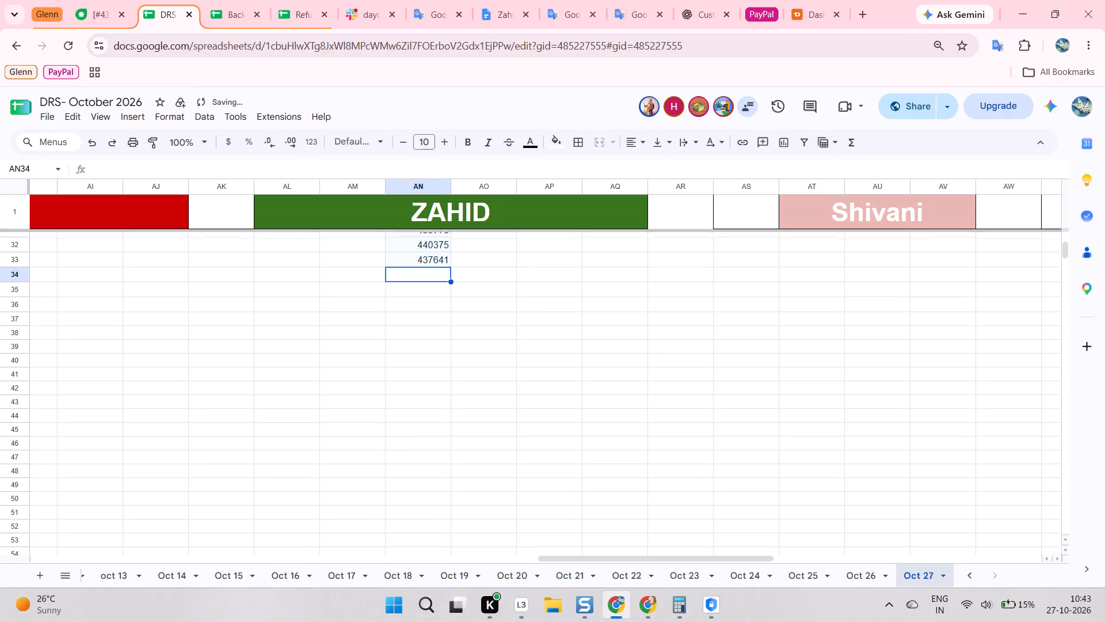
scroll(427, 287, "down", 1)
Return from the spreadsheet to the helpdesk and open the All unresolved tickets list.
left_click(99, 9)
scroll(331, 295, "down", 5)
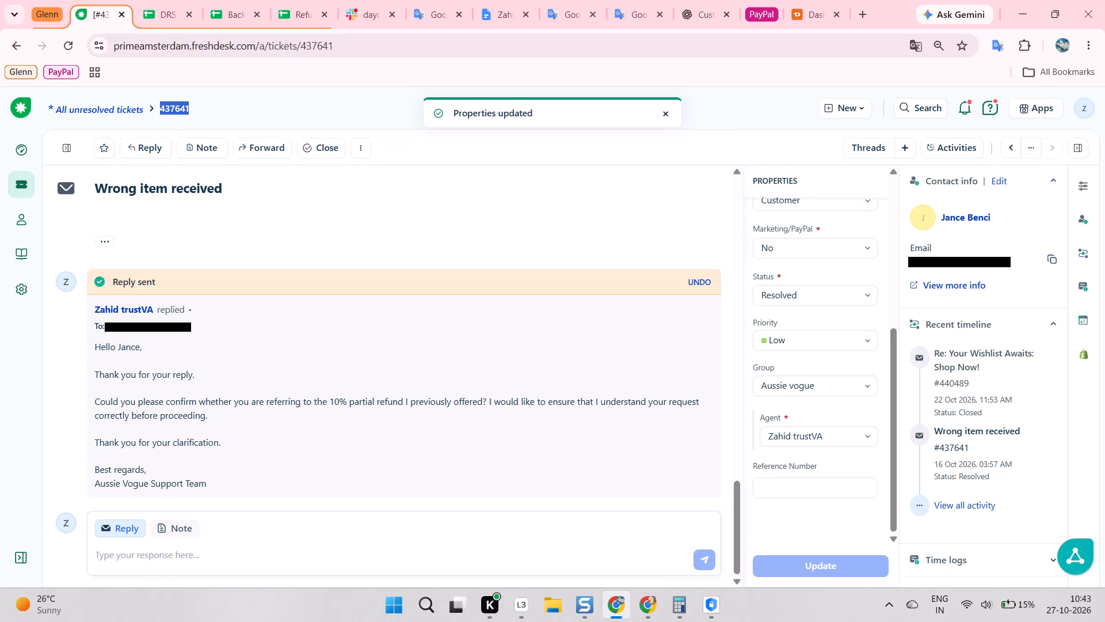
scroll(338, 299, "down", 15)
scroll(366, 324, "down", 6)
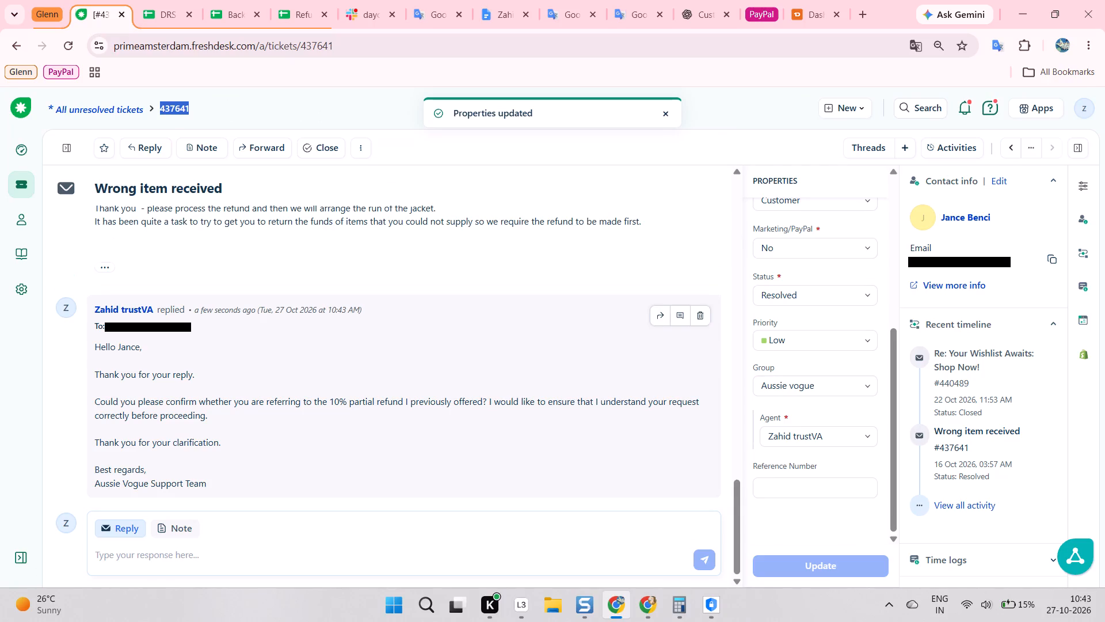
scroll(399, 343, "down", 7)
left_click(444, 356)
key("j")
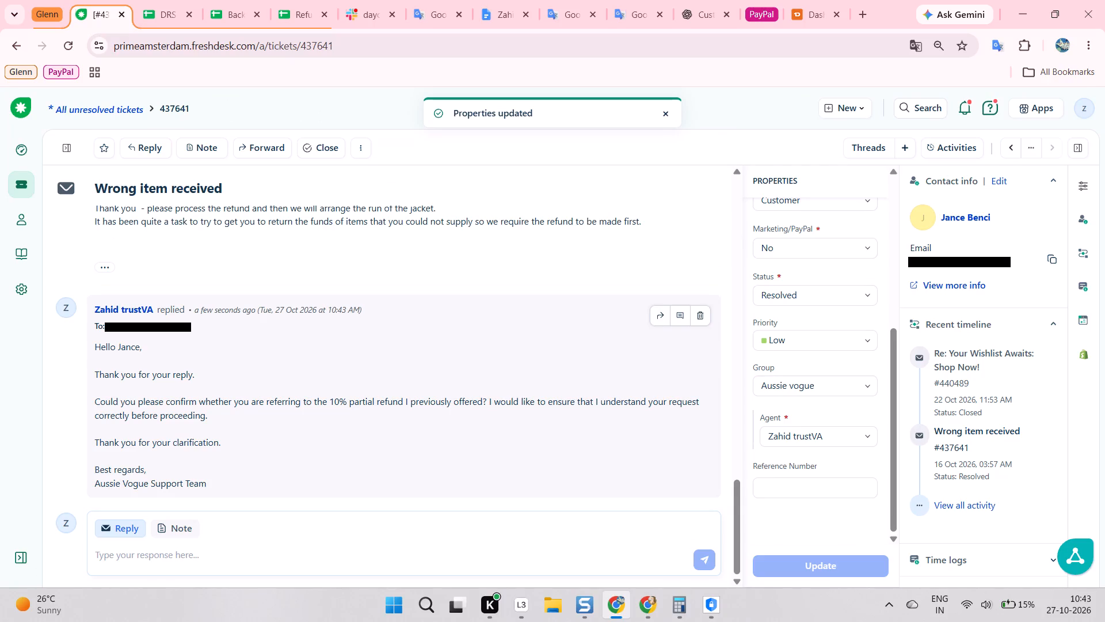
scroll(434, 340, "down", 5)
scroll(159, 273, "down", 3)
left_click(17, 186)
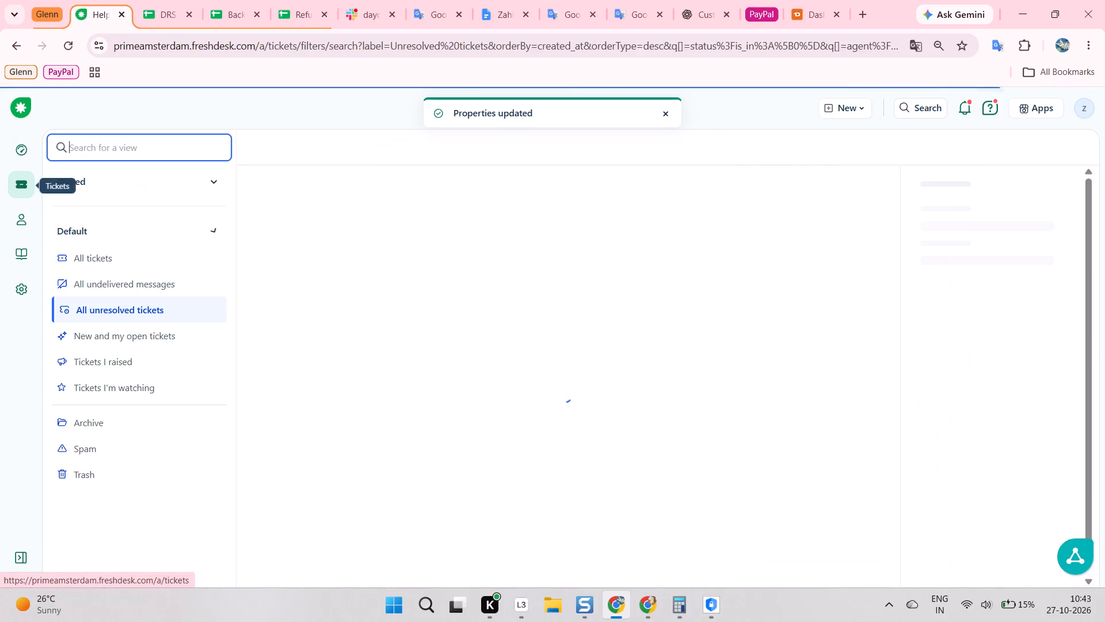
scroll(436, 333, "up", 1)
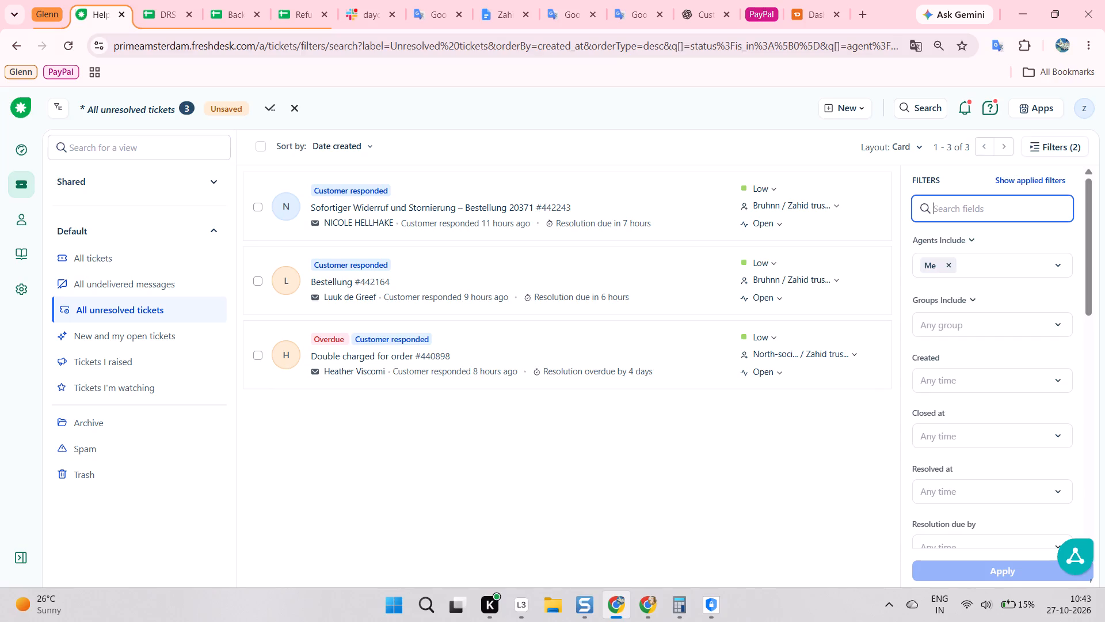
left_click(427, 208)
scroll(380, 262, "down", 2)
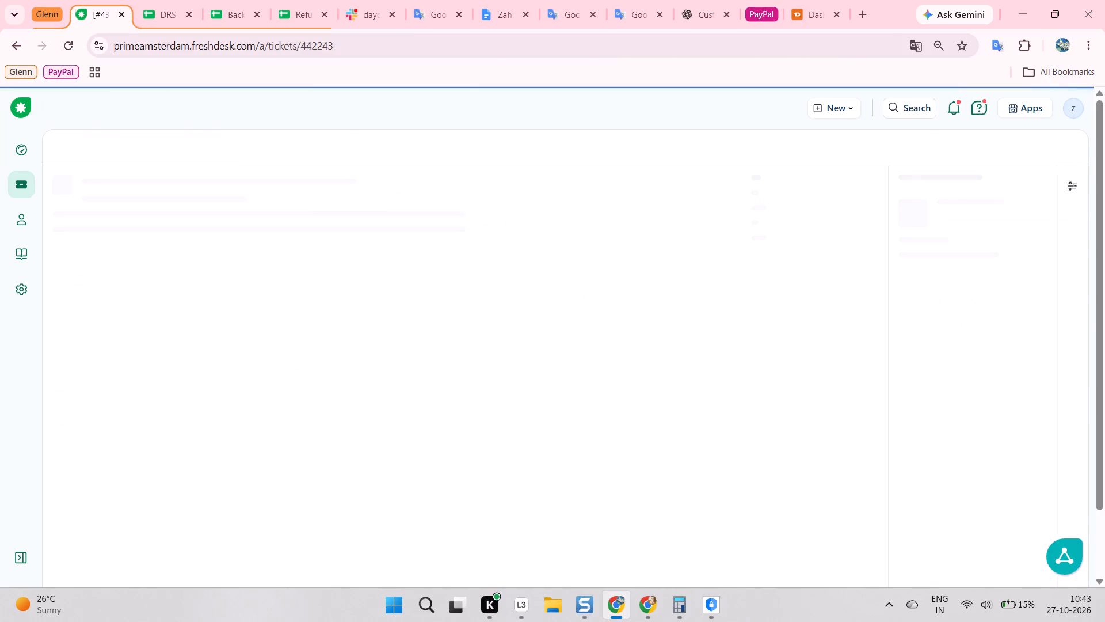
scroll(378, 275, "down", 20)
scroll(398, 386, "up", 2)
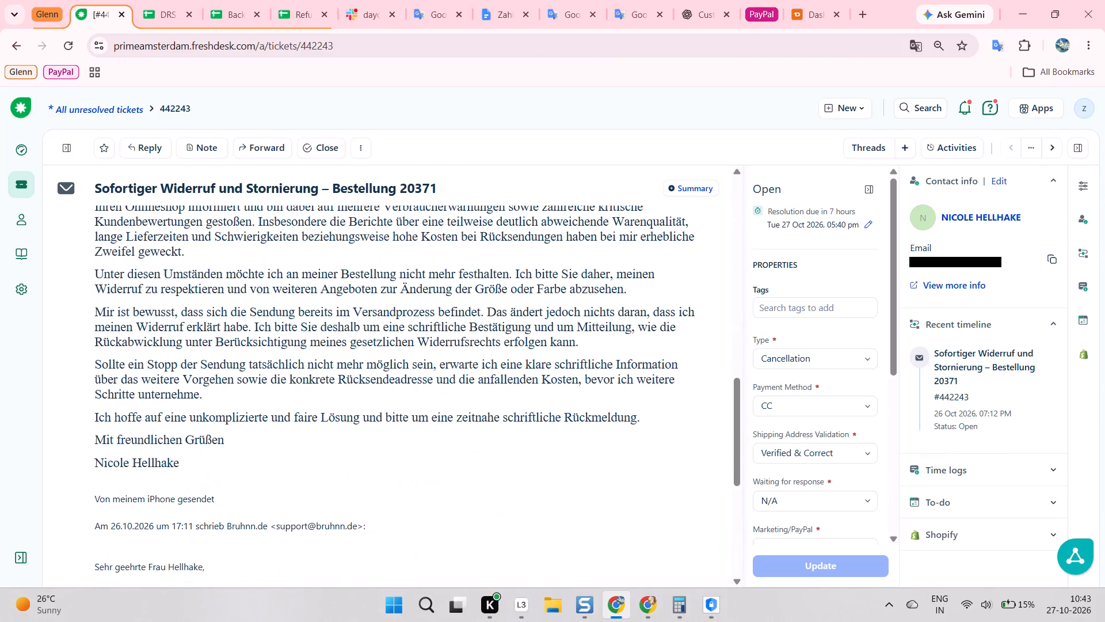
scroll(398, 386, "up", 2)
right_click(414, 312)
scroll(430, 426, "down", 4)
left_click(500, 519)
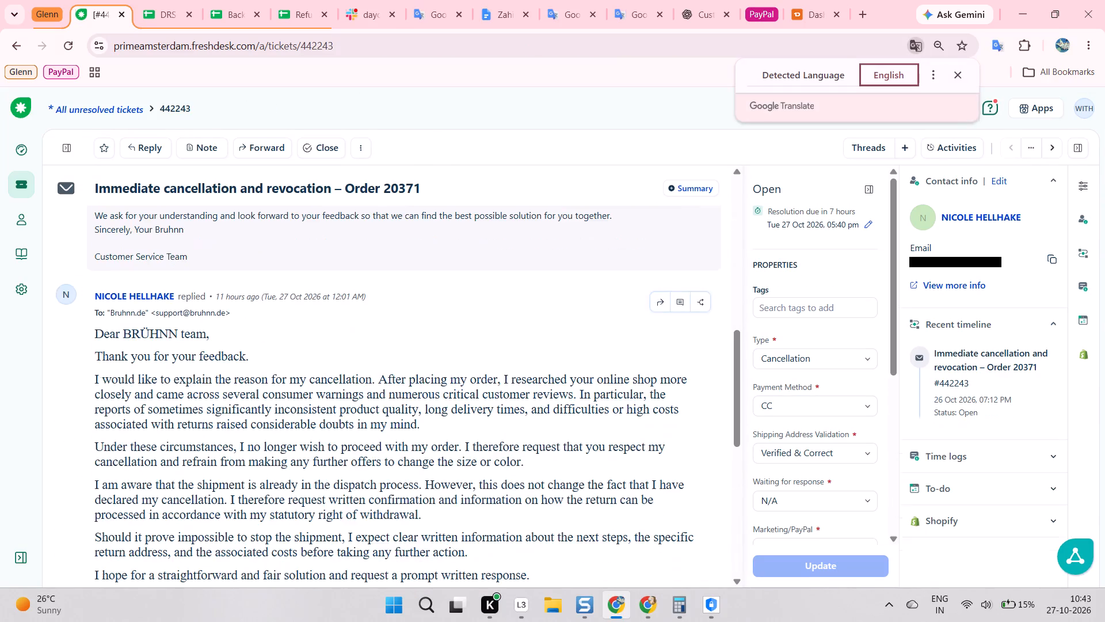
scroll(361, 377, "down", 2)
scroll(339, 371, "up", 12)
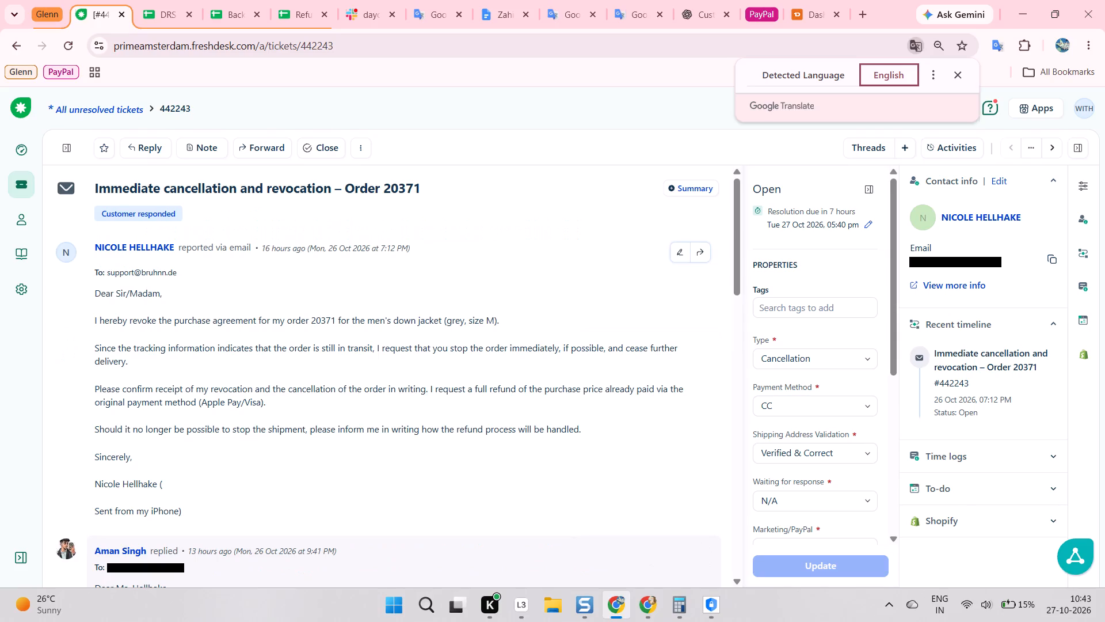
left_click(1051, 259)
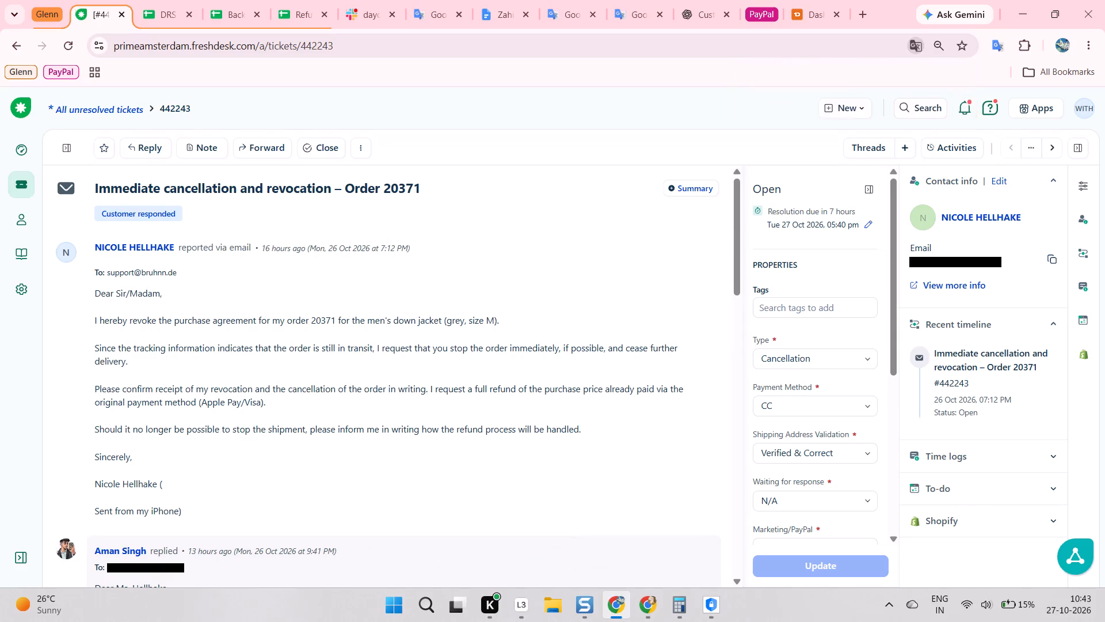
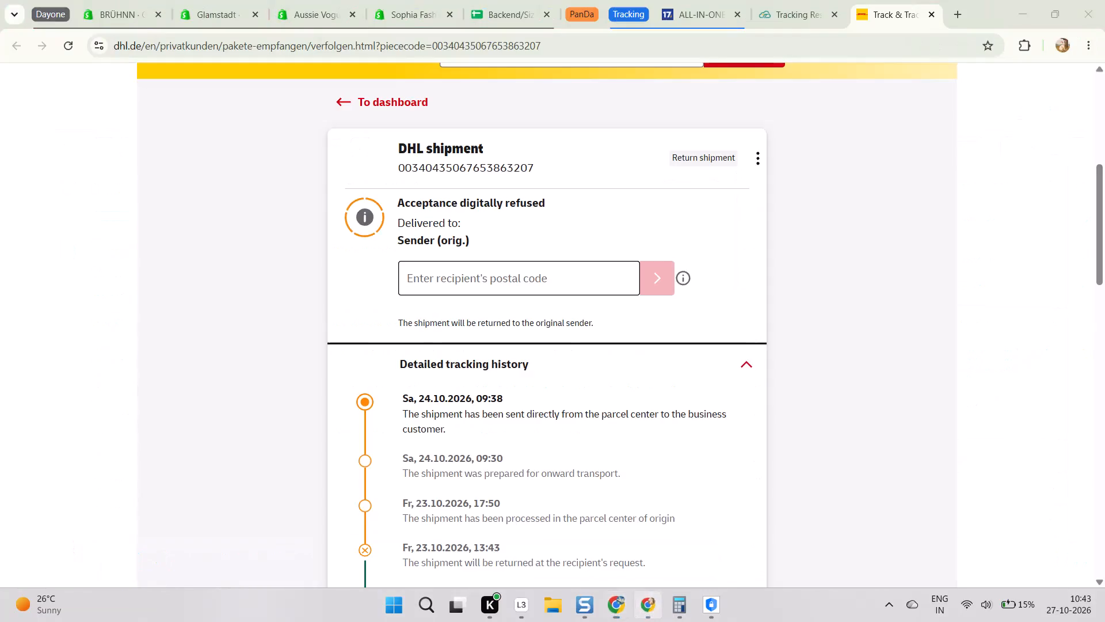
key("alt+Tab")
key("alt+Tab")
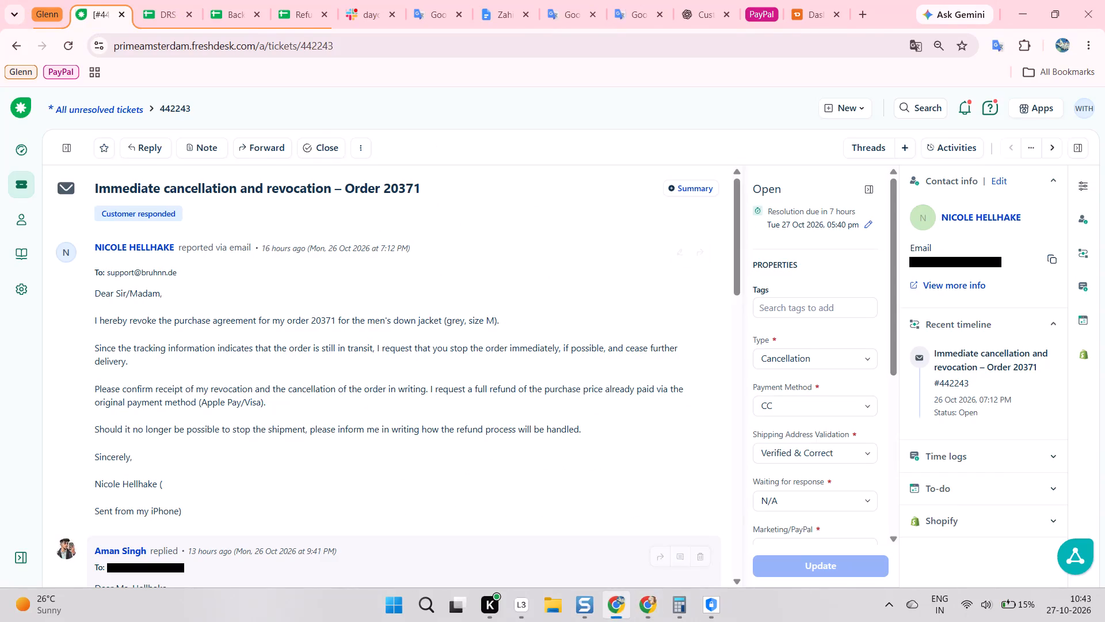
key("alt+Tab")
scroll(1004, 288, "up", 3)
left_click(1057, 257)
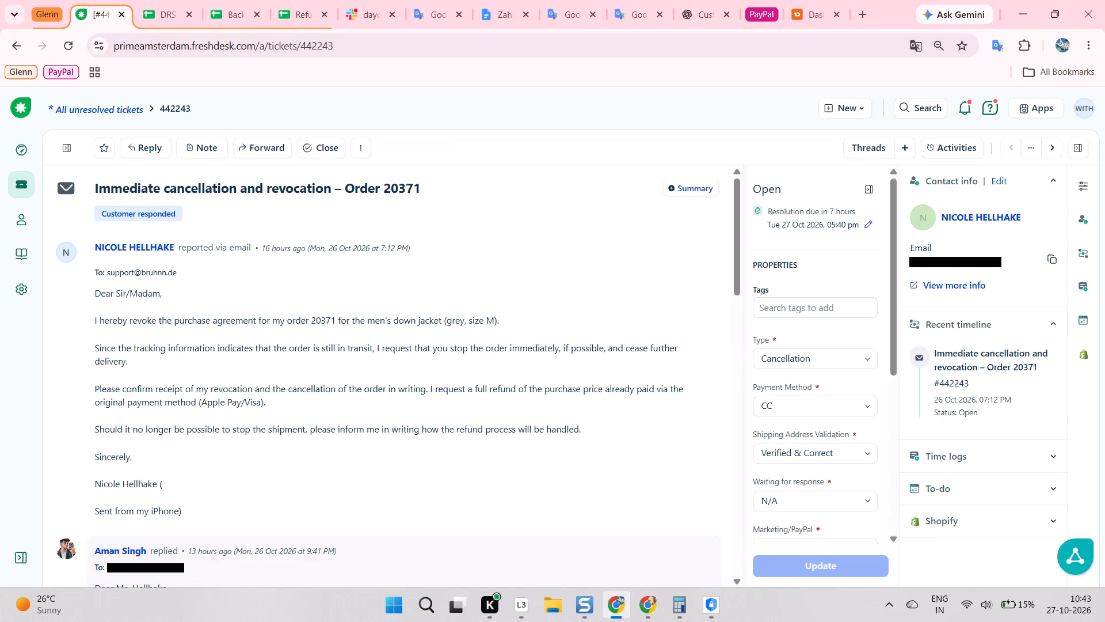
left_click(519, 374)
key("alt+Tab")
left_click(117, 1)
scroll(116, 127, "up", 8)
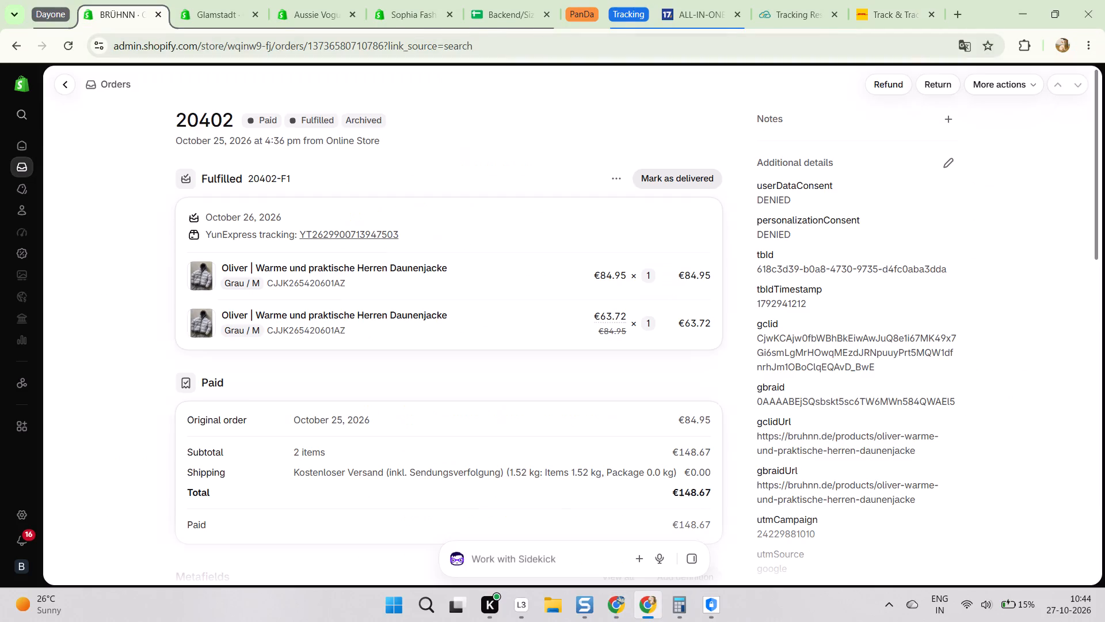
scroll(41, 126, "up", 6)
left_click(27, 120)
key("ctrl+v")
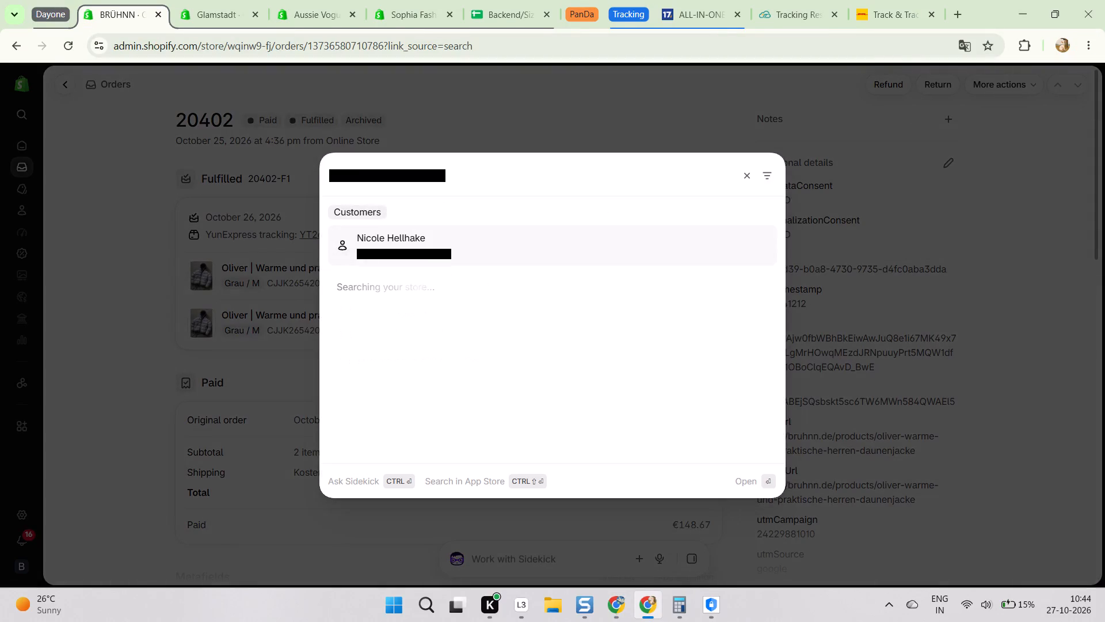
left_click(370, 278)
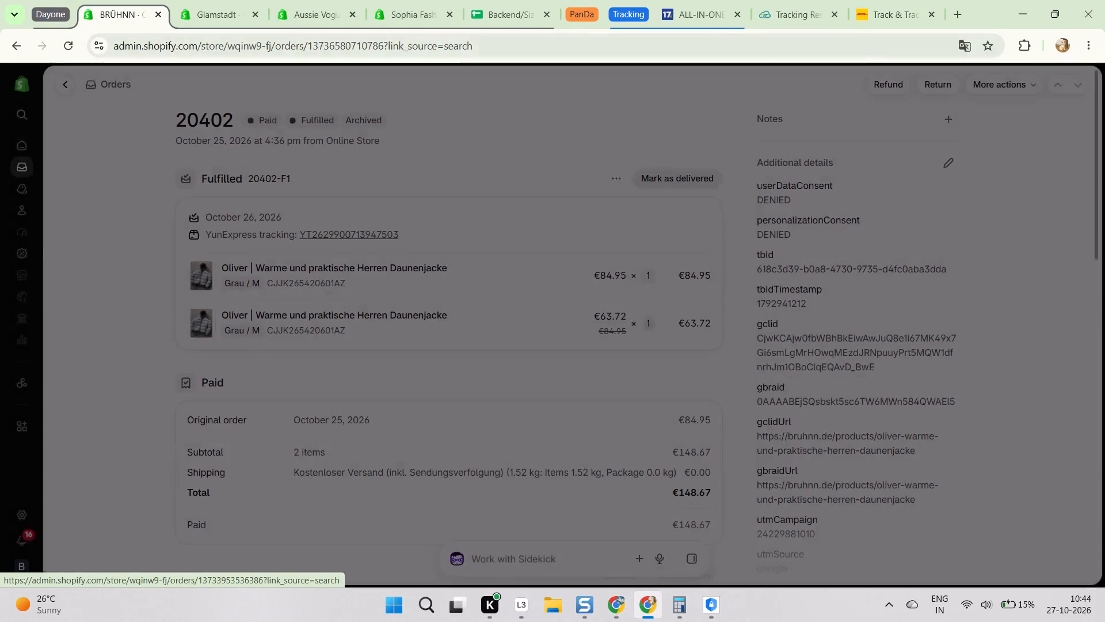
left_click(931, 12)
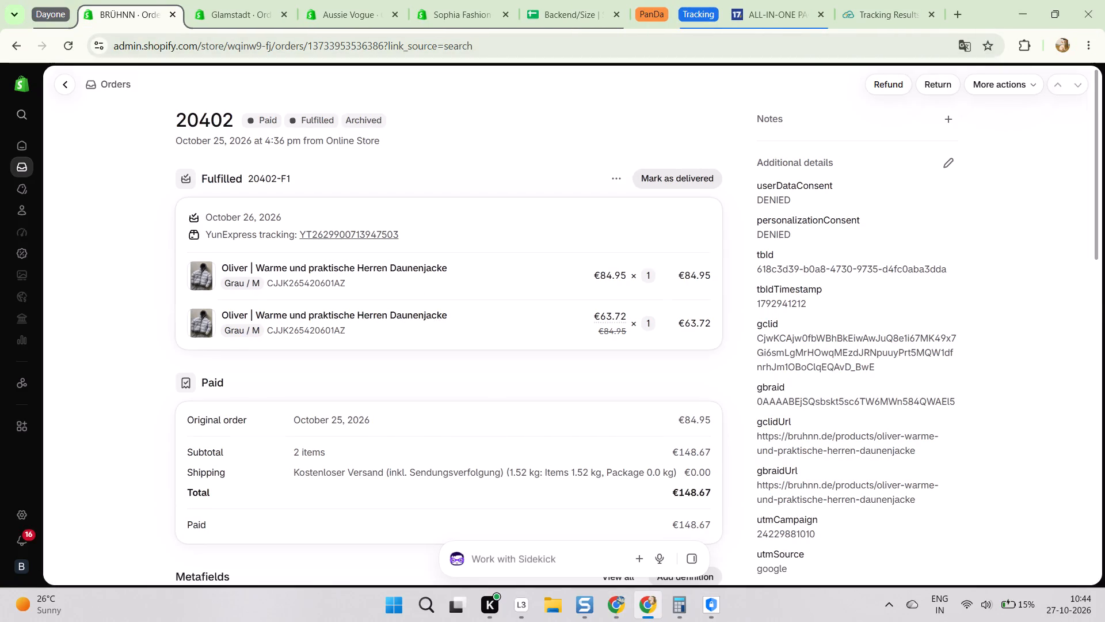
key("ctrl+f")
key("ctrl+v")
scroll(852, 89, "up", 4)
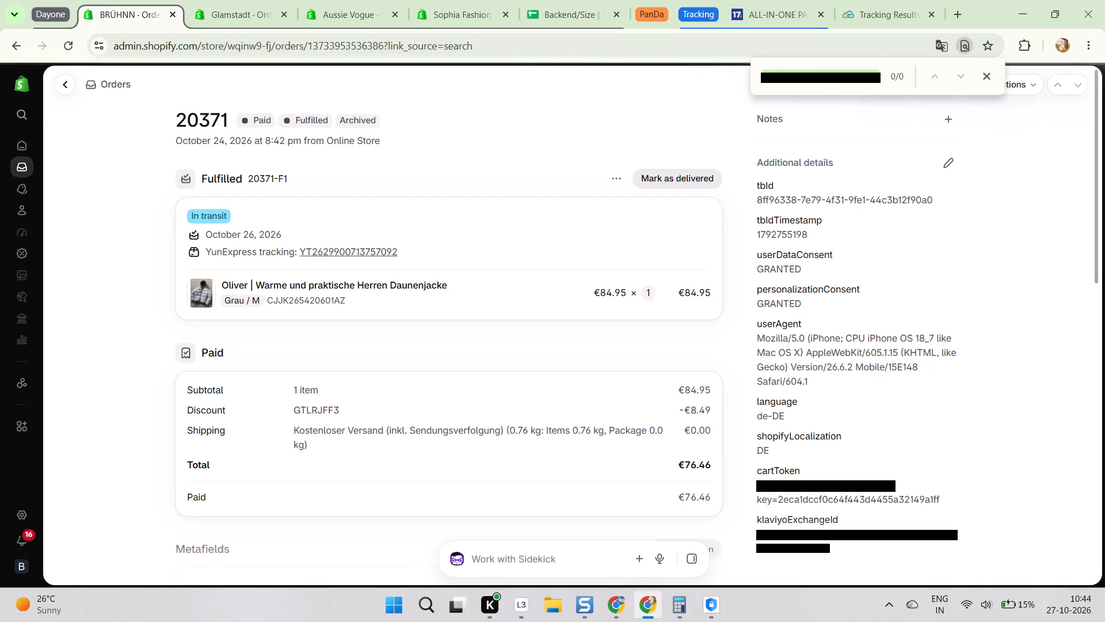
left_click(985, 77)
key("ctrl+f")
key("ctrl+v")
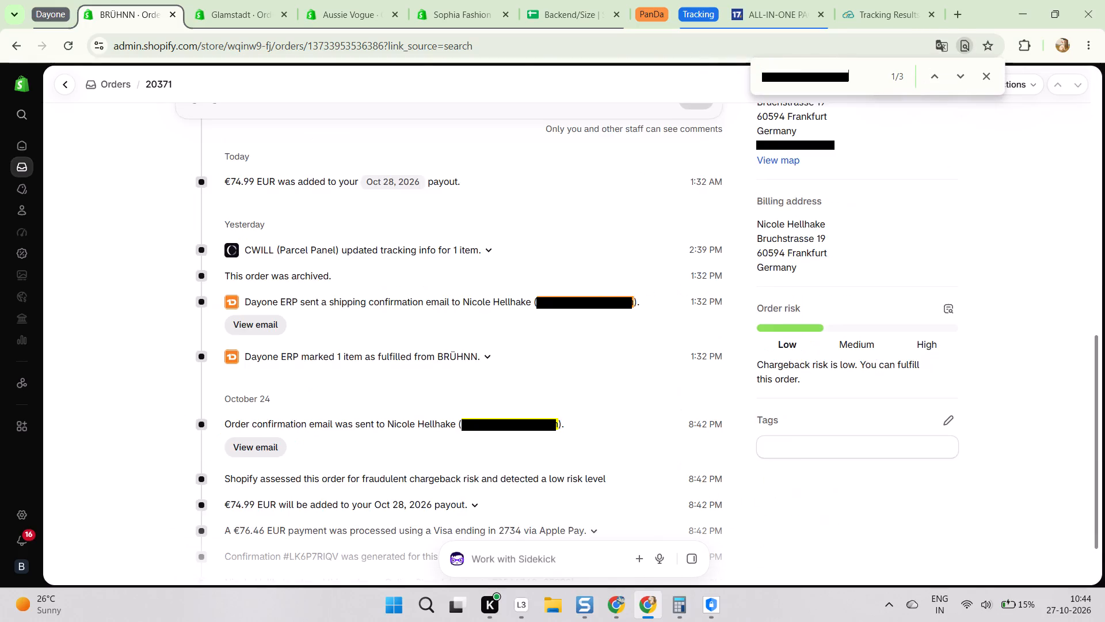
scroll(734, 147, "up", 5)
left_click(992, 74)
scroll(744, 230, "up", 15)
left_click(449, 189)
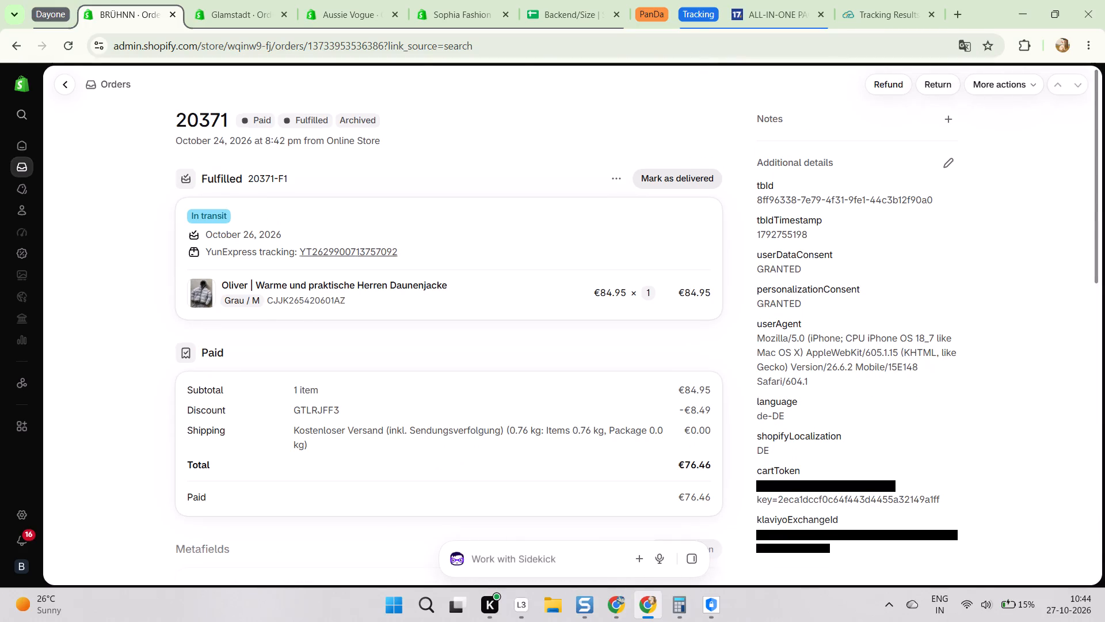
double_click(359, 261)
key("ctrl+c")
key("ctrl+c")
left_click(860, 0)
scroll(688, 121, "up", 8)
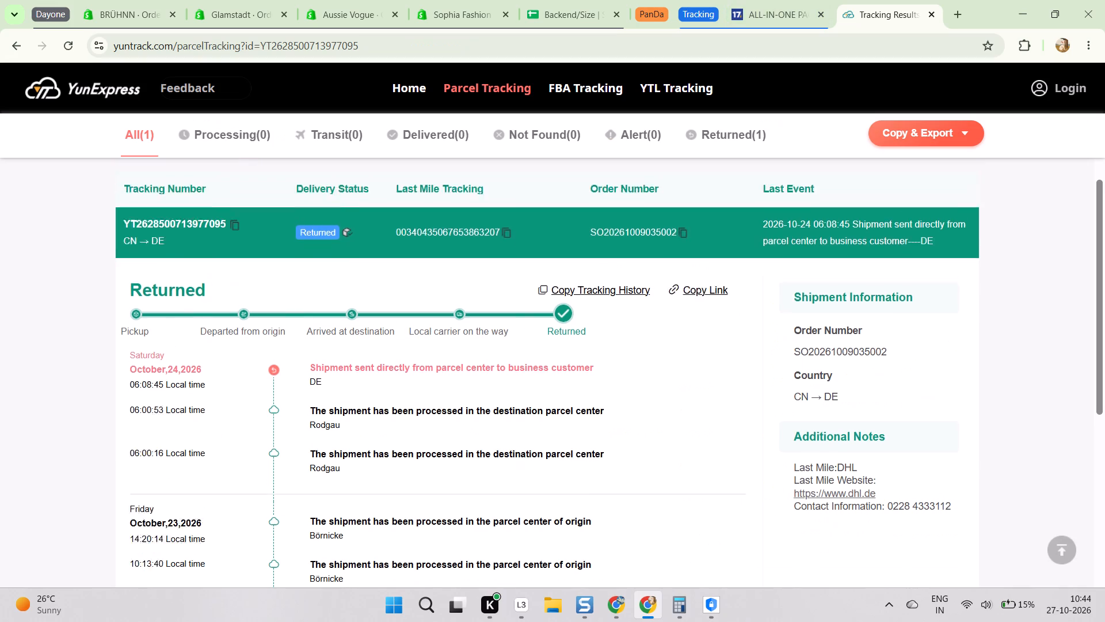
scroll(464, 203, "up", 6)
left_click(505, 192)
scroll(614, 185, "up", 5)
left_click(660, 183)
key("ctrl+v")
left_click(782, 359)
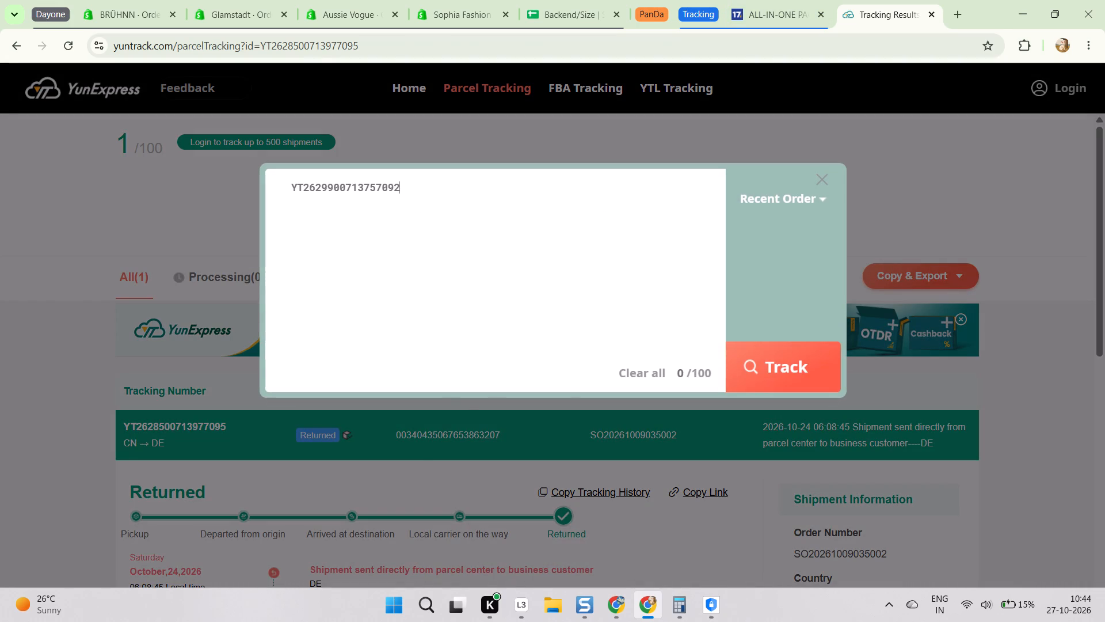
scroll(388, 286, "down", 4)
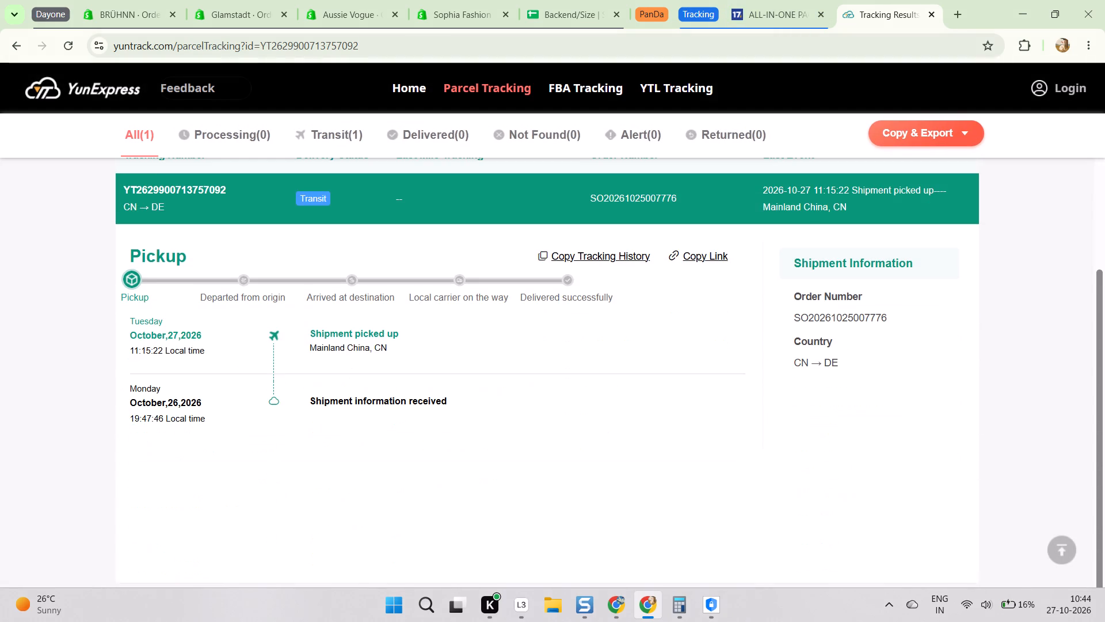
key("alt+Tab")
left_click(424, 323)
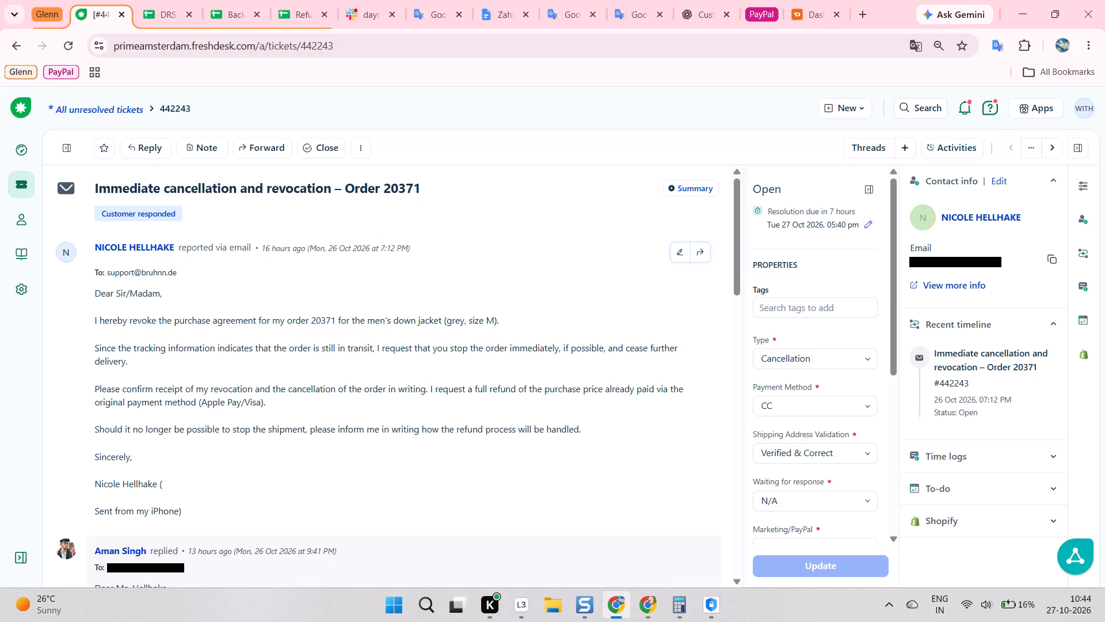
key("alt+Tab")
left_click(117, 0)
key("alt+Tab")
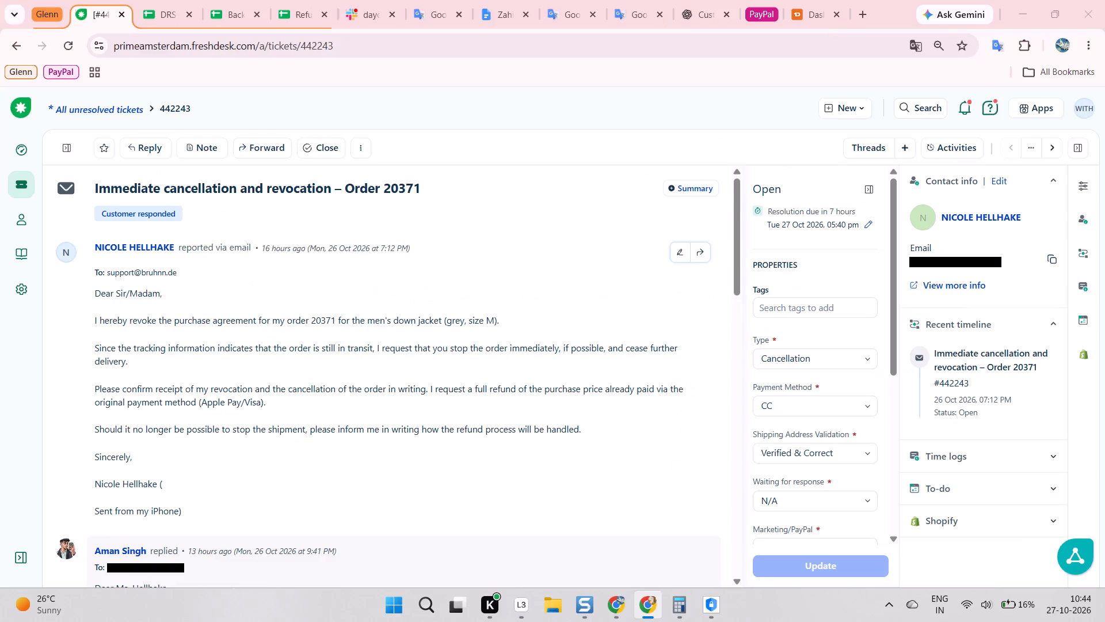
scroll(302, 339, "down", 2)
scroll(243, 362, "down", 2)
scroll(250, 361, "up", 2)
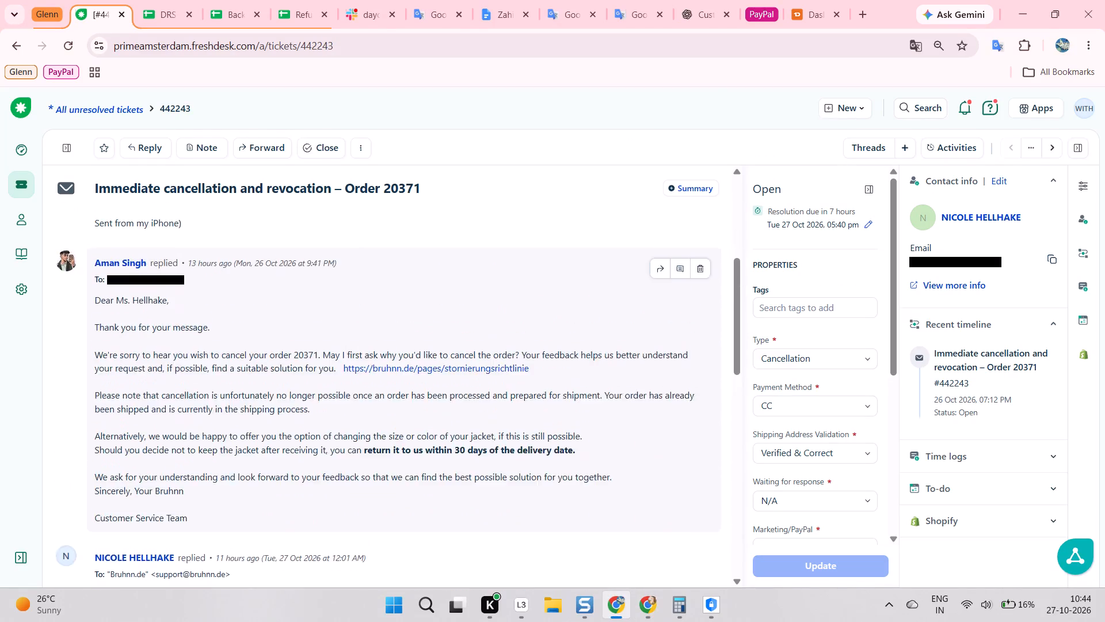
scroll(253, 360, "up", 3)
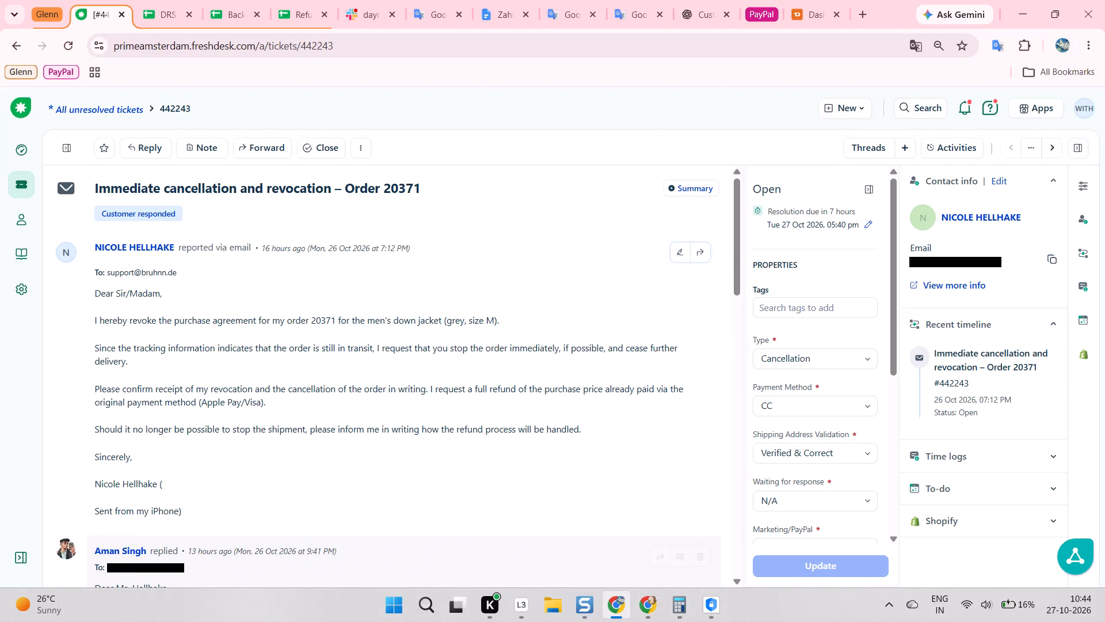
left_click(295, 358)
left_click(360, 357)
left_click(382, 358)
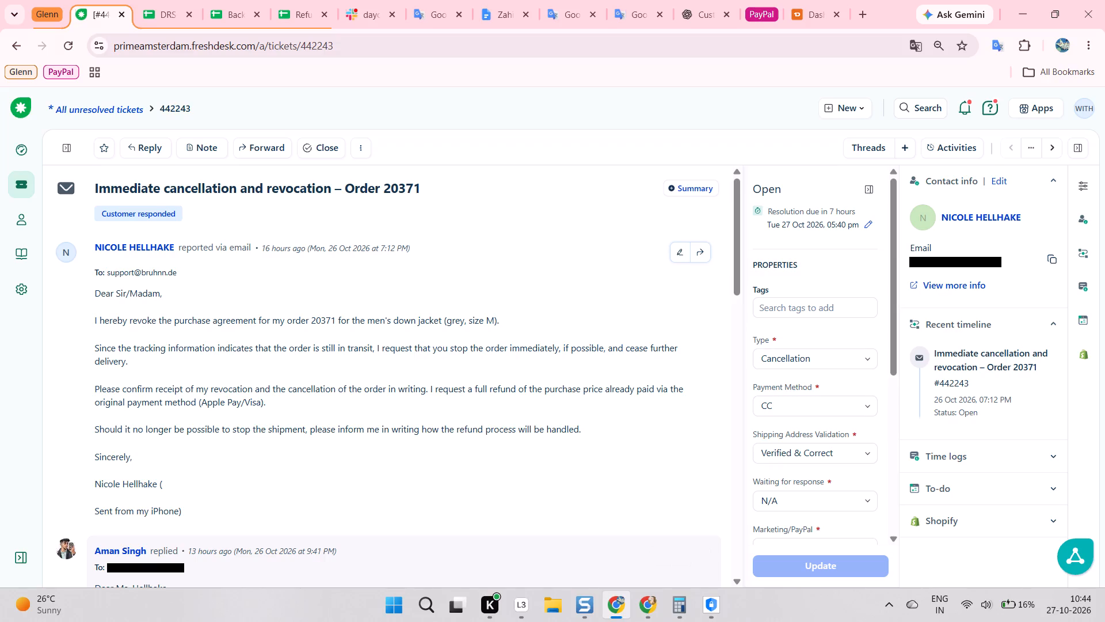
left_click(417, 361)
left_click(447, 362)
left_click(490, 362)
left_click(503, 363)
left_click(531, 367)
scroll(518, 369, "down", 1)
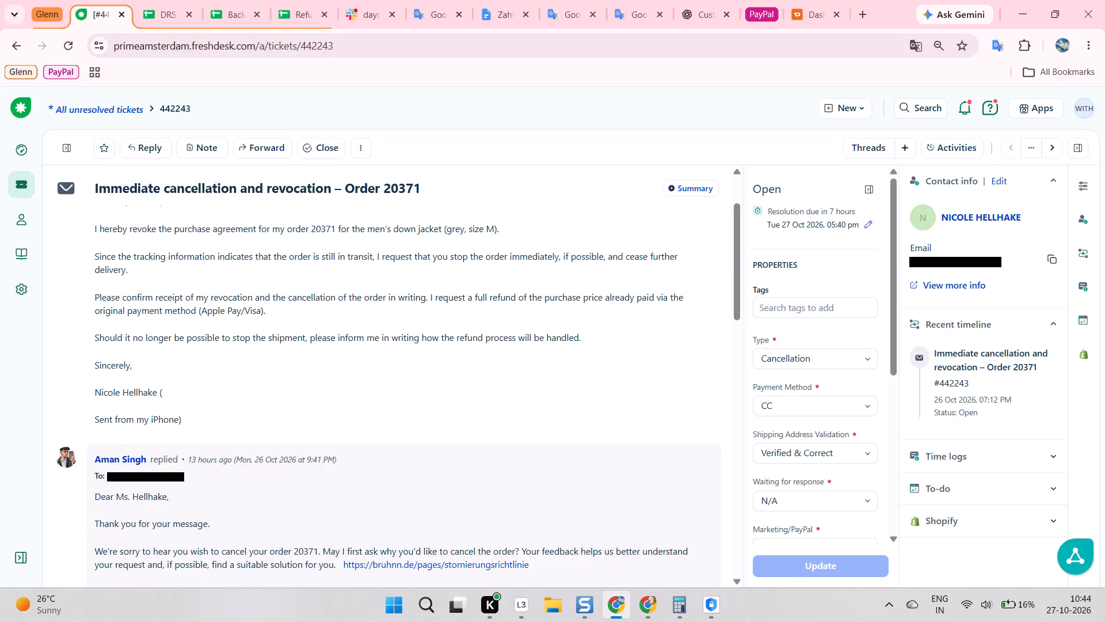
scroll(271, 359, "down", 6)
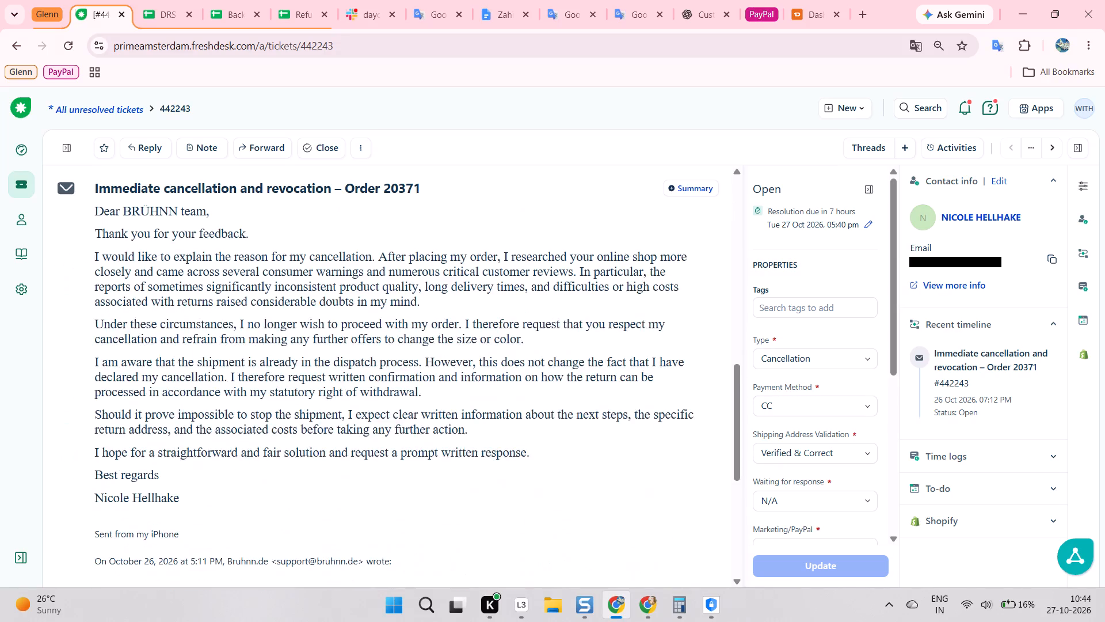
scroll(159, 294, "up", 1)
triple_click(116, 350)
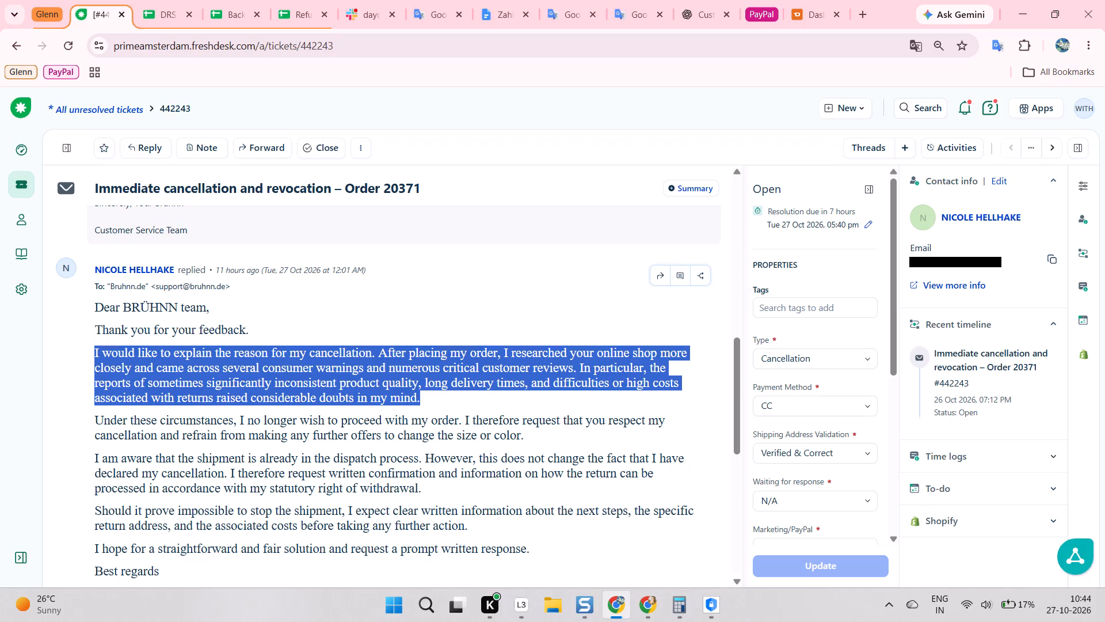
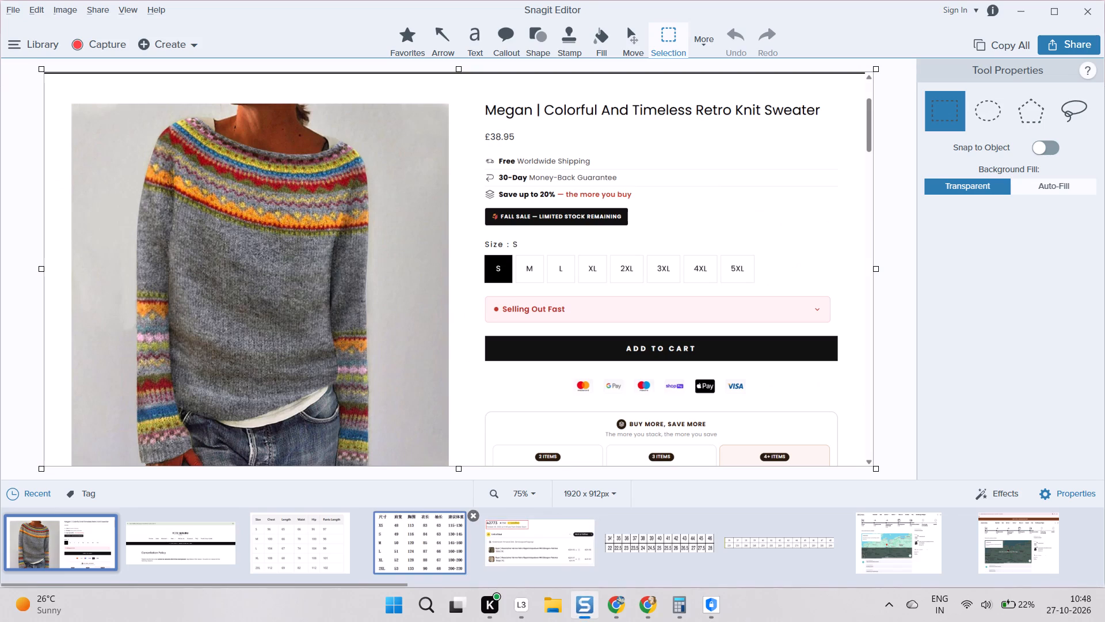
left_click_drag(286, 584, 627, 592)
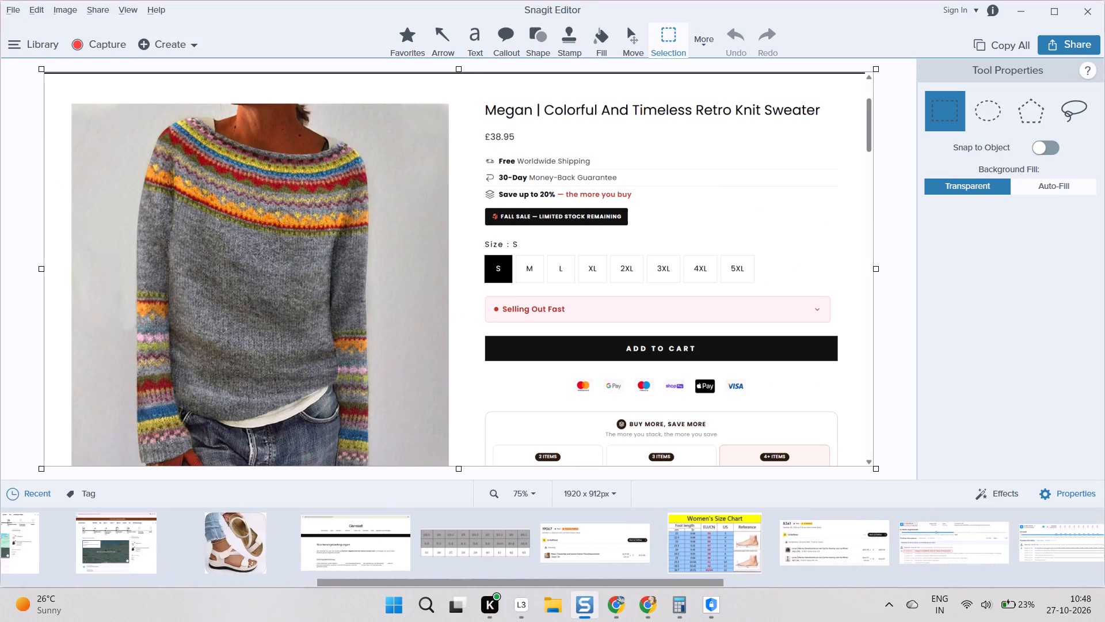
left_click_drag(627, 592, 821, 593)
left_click(735, 565)
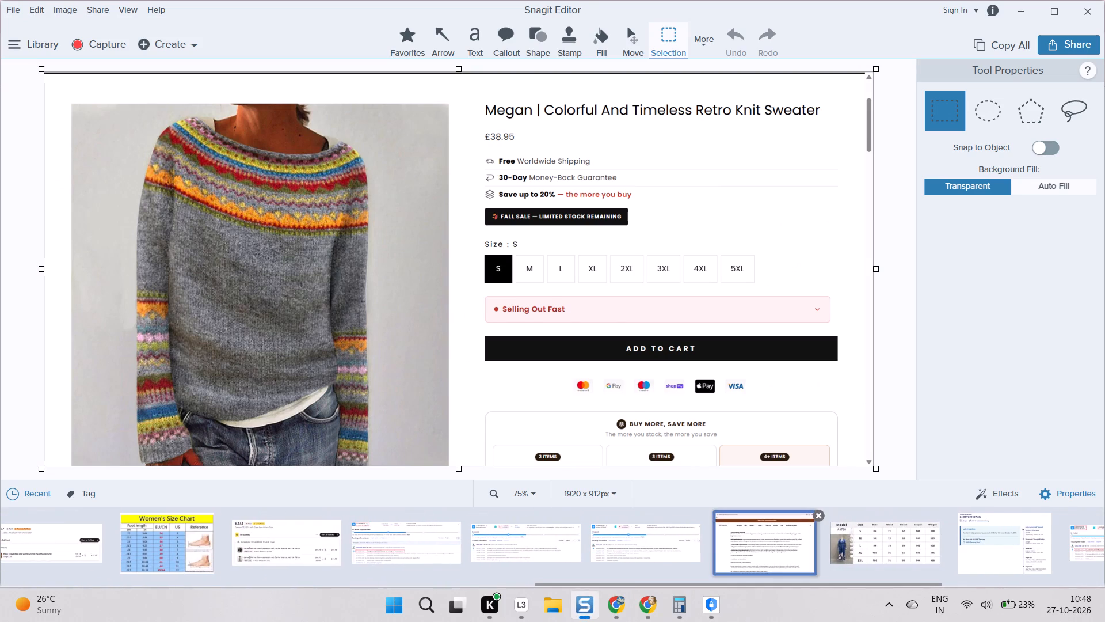
scroll(705, 244, "up", 3)
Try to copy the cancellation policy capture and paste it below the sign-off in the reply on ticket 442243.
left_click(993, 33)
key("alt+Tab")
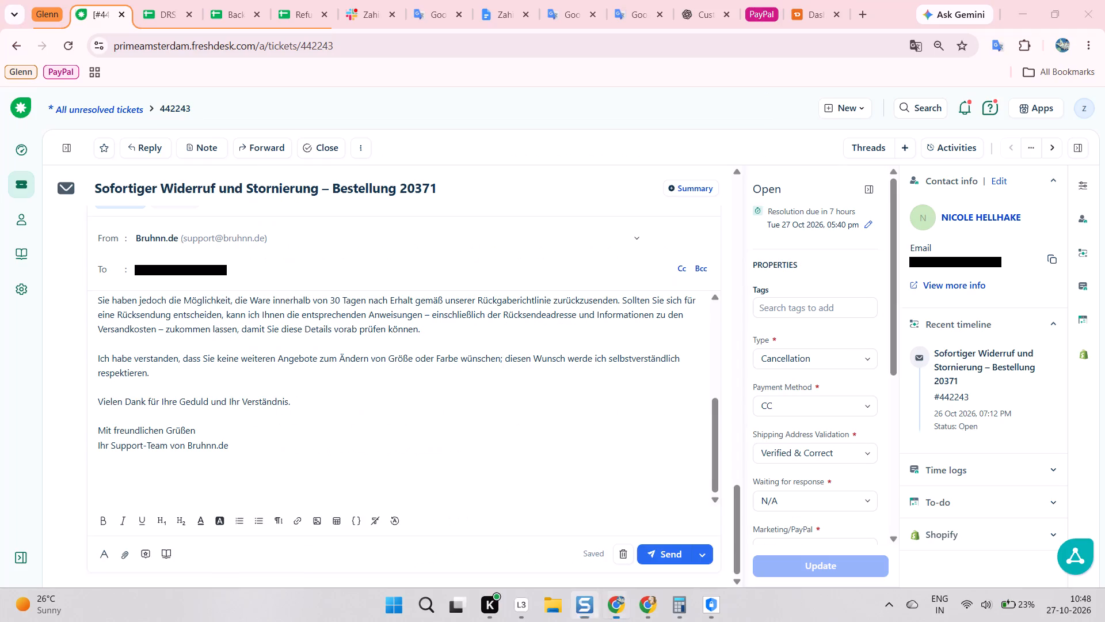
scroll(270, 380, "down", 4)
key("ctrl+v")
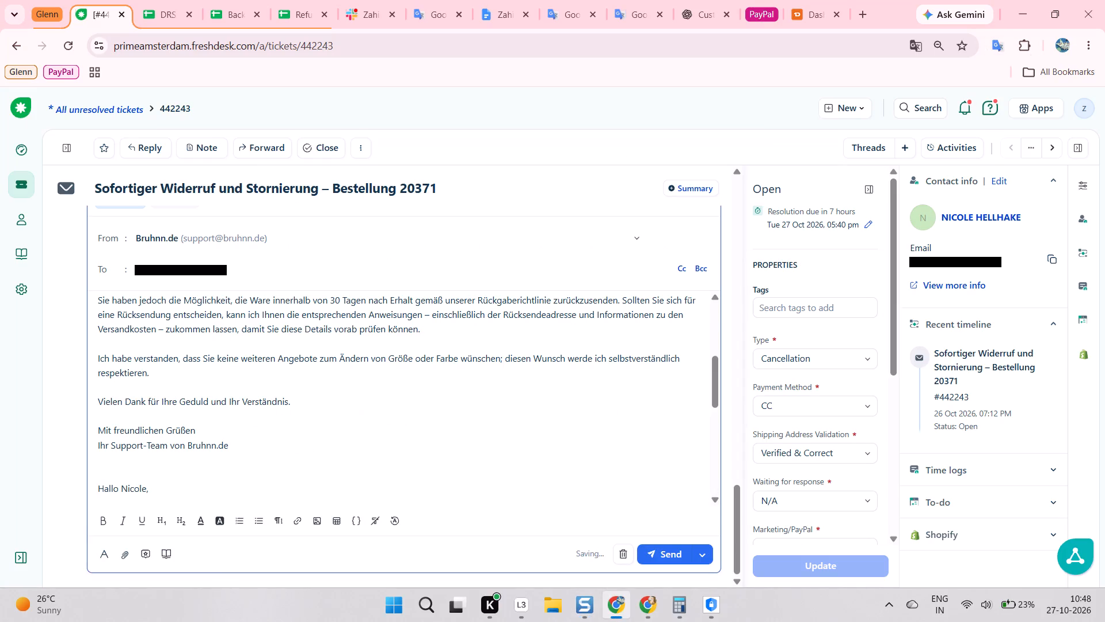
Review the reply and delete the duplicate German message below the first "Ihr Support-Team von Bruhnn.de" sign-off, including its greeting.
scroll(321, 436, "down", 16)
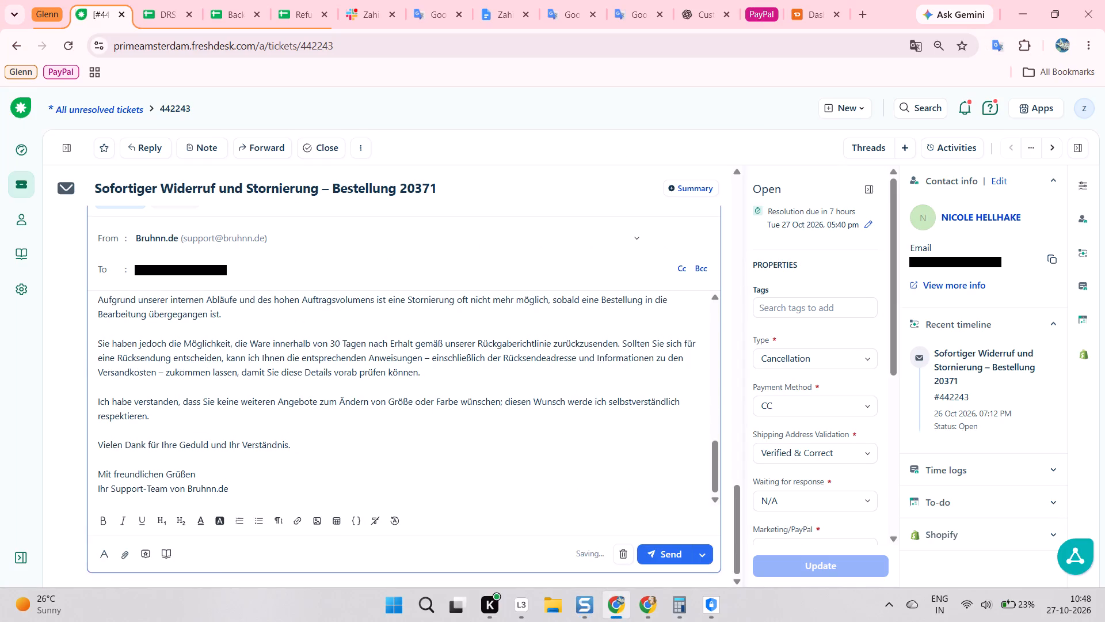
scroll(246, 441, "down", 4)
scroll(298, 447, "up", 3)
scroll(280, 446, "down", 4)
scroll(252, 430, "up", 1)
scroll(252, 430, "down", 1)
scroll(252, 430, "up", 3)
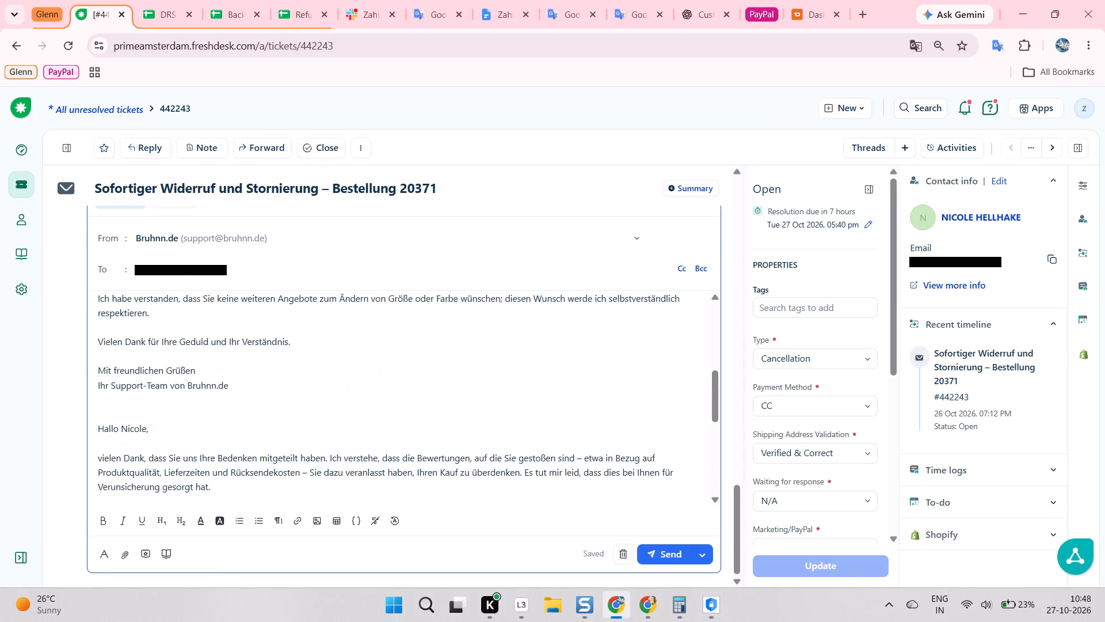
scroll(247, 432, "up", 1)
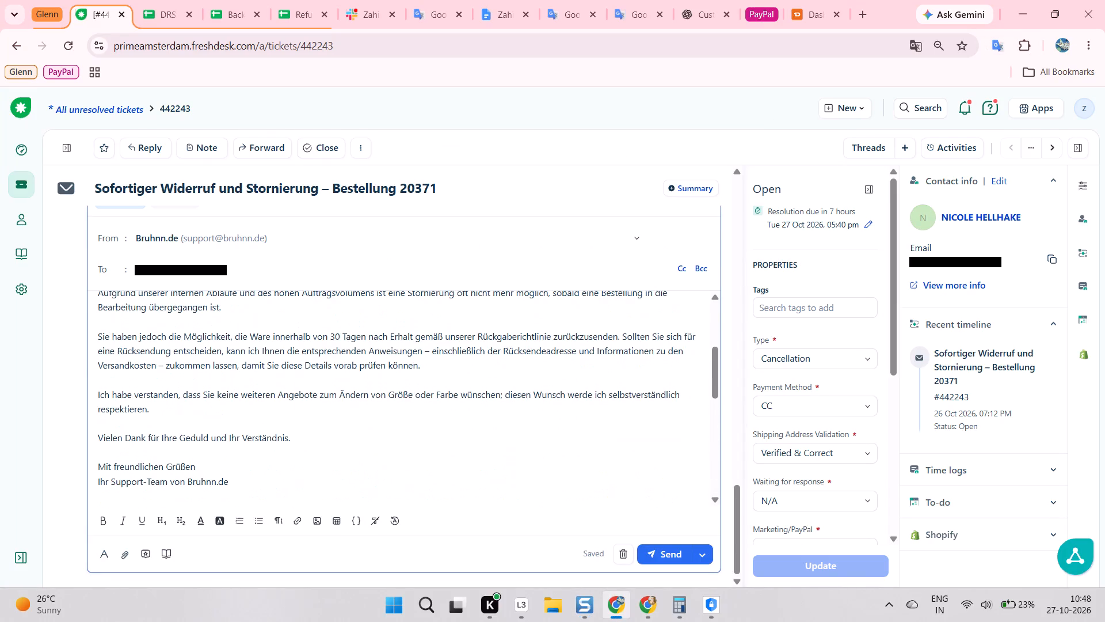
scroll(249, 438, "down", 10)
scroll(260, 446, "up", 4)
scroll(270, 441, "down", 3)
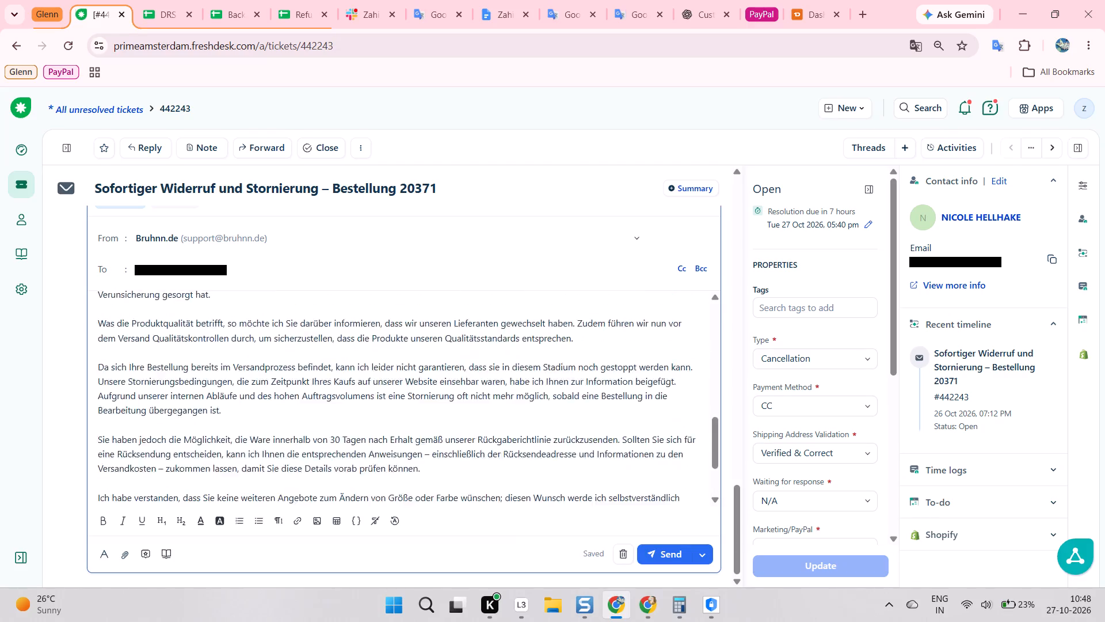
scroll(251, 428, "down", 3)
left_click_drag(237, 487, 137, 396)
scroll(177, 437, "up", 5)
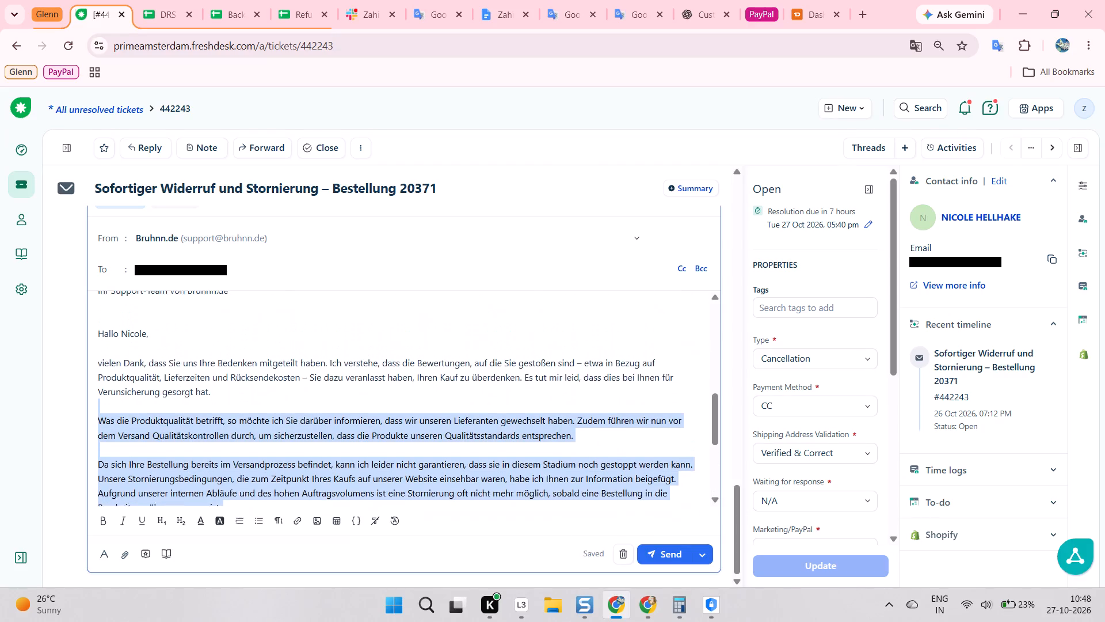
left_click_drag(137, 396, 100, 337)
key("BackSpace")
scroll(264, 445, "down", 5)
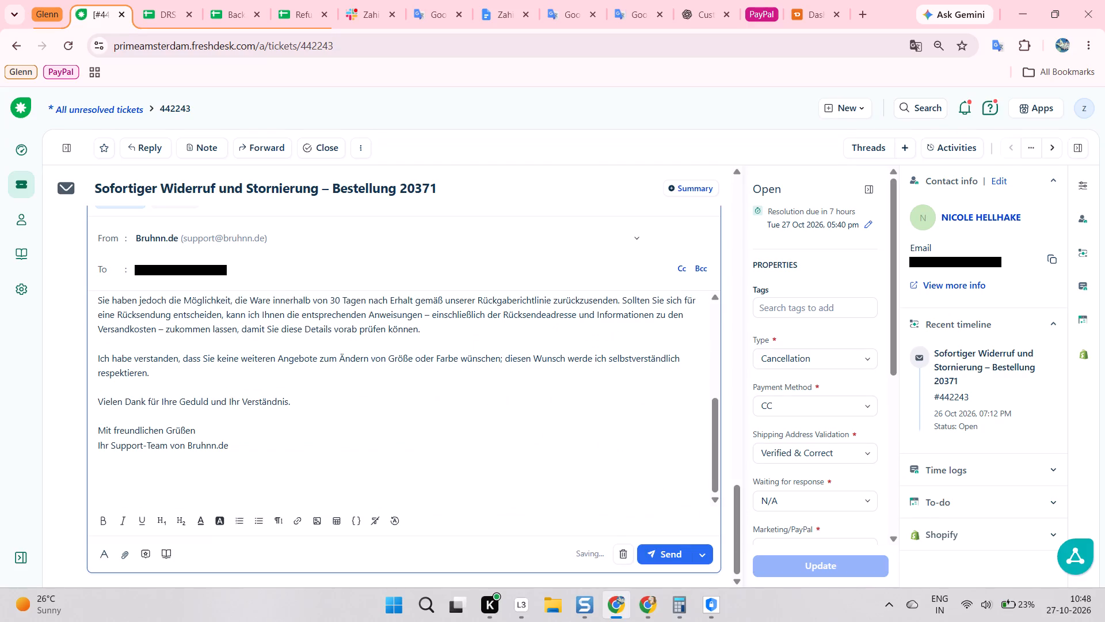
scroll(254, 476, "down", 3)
Copy the full Stornierungsrichtlinie capture from Snagit Editor, paste it below the reply's sign-off, and send the reply.
left_click(581, 604)
left_click(995, 49)
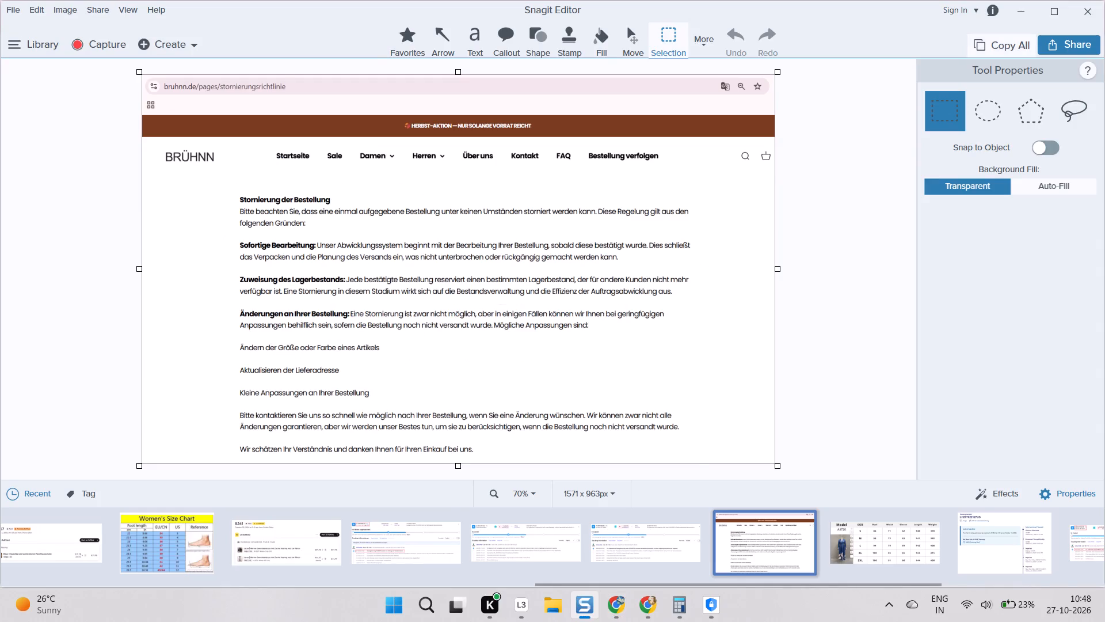
key("alt+Tab")
key("ctrl+v")
scroll(318, 399, "down", 11)
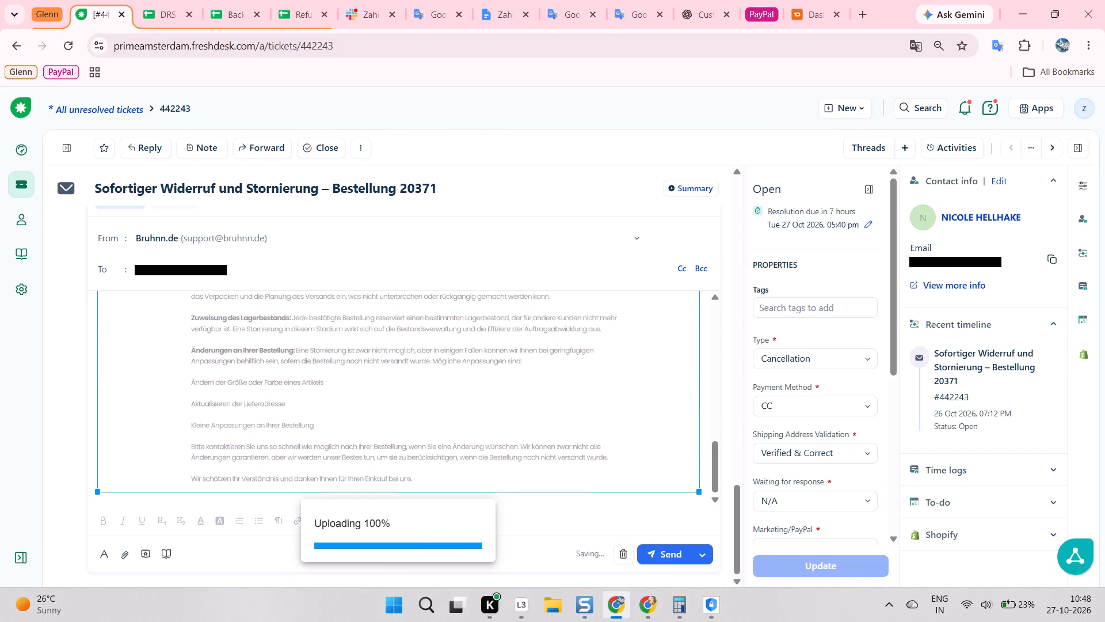
scroll(580, 519, "down", 3)
left_click(662, 552)
scroll(681, 352, "down", 5)
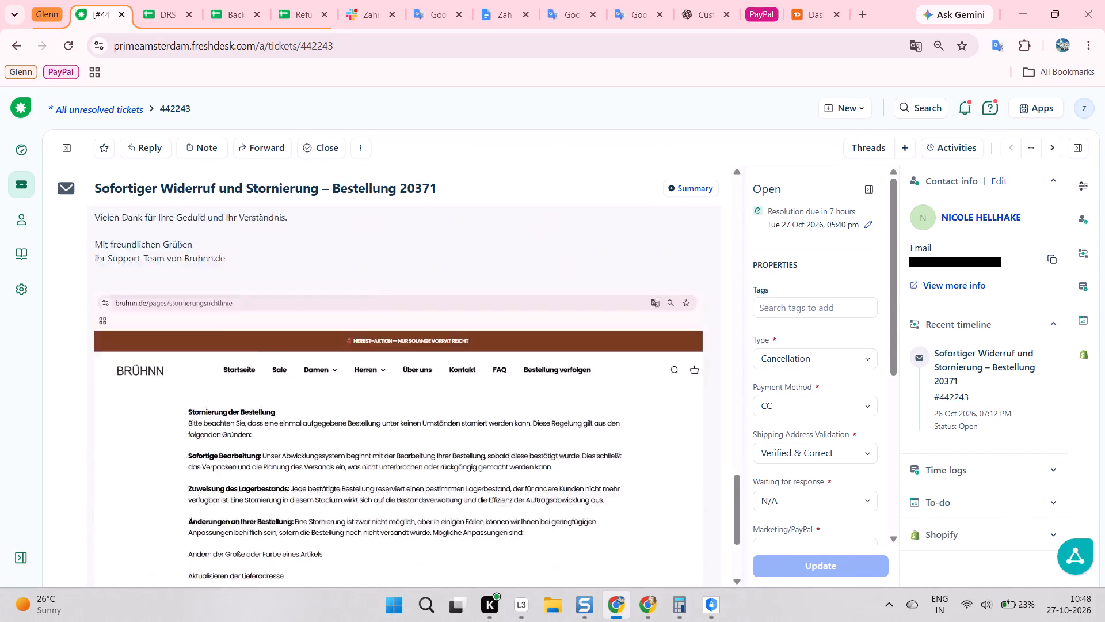
scroll(813, 314, "down", 4)
left_click(806, 299)
left_click(796, 379)
key("Tab")
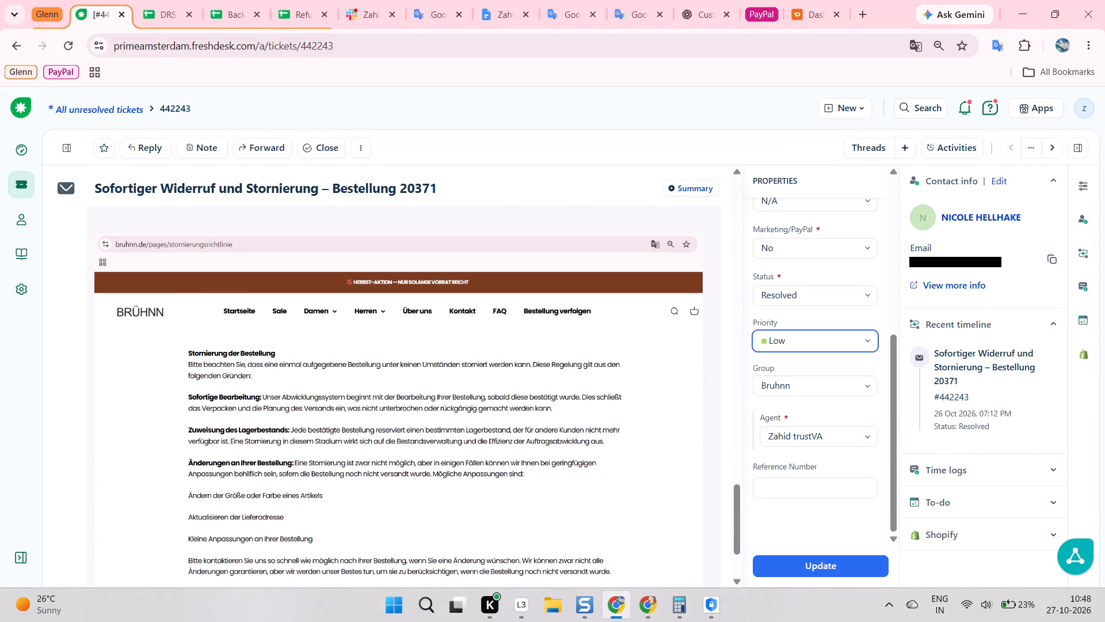
key("Tab")
key("Tab")
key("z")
scroll(813, 494, "down", 4)
left_click(826, 574)
scroll(466, 406, "down", 5)
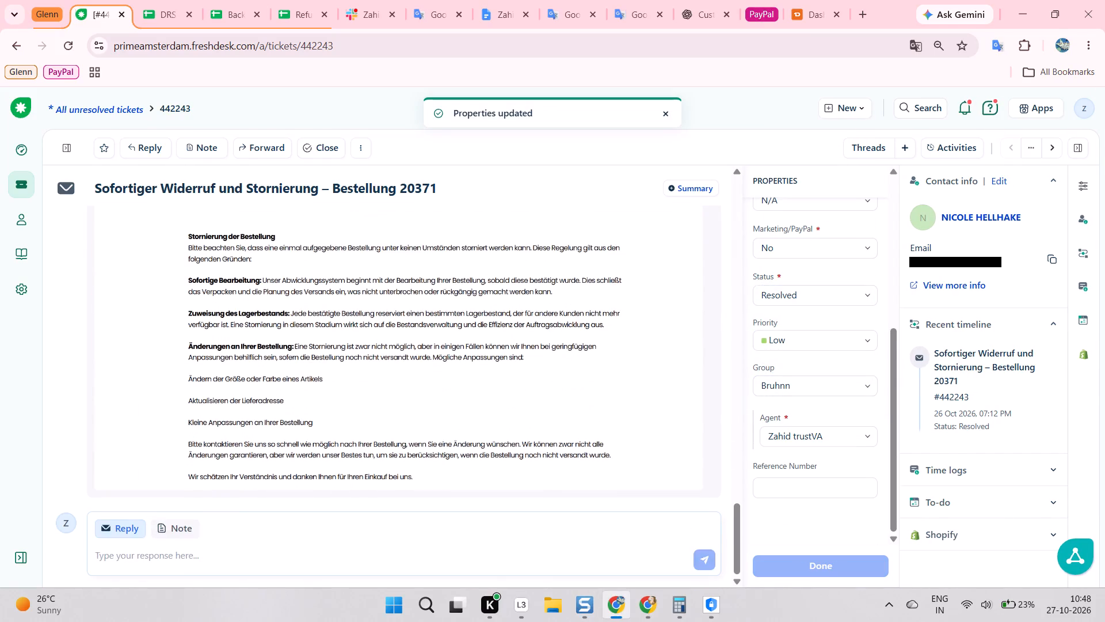
double_click(171, 109)
key("ctrl+c")
key("ctrl+c")
left_click(154, 0)
key("ctrl+v")
left_click(426, 286)
scroll(425, 286, "down", 1)
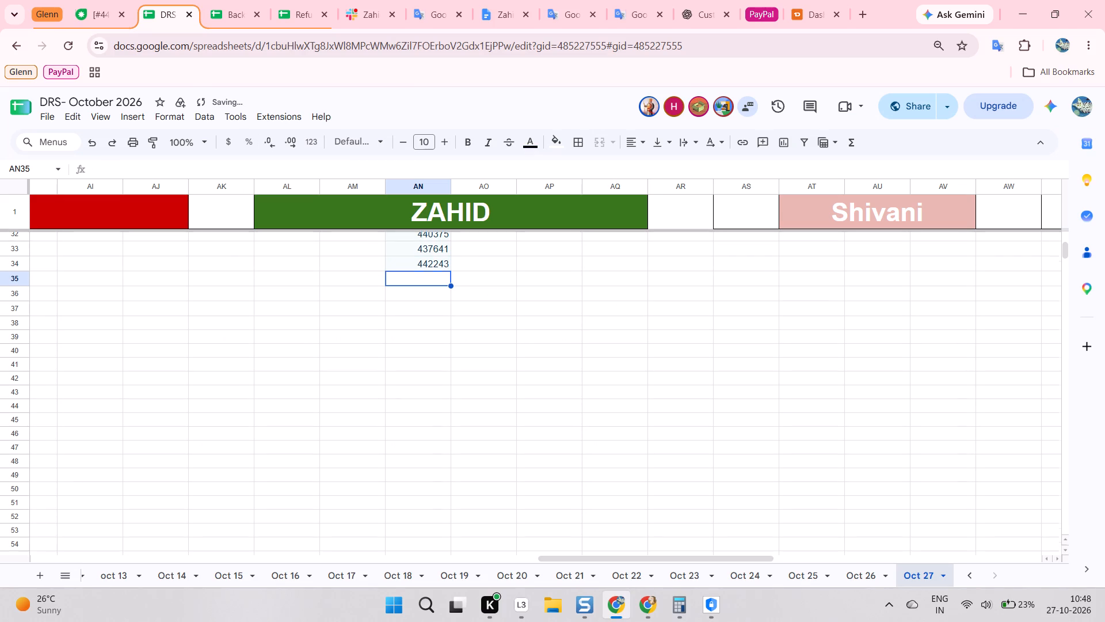
scroll(425, 286, "down", 1)
left_click(95, 2)
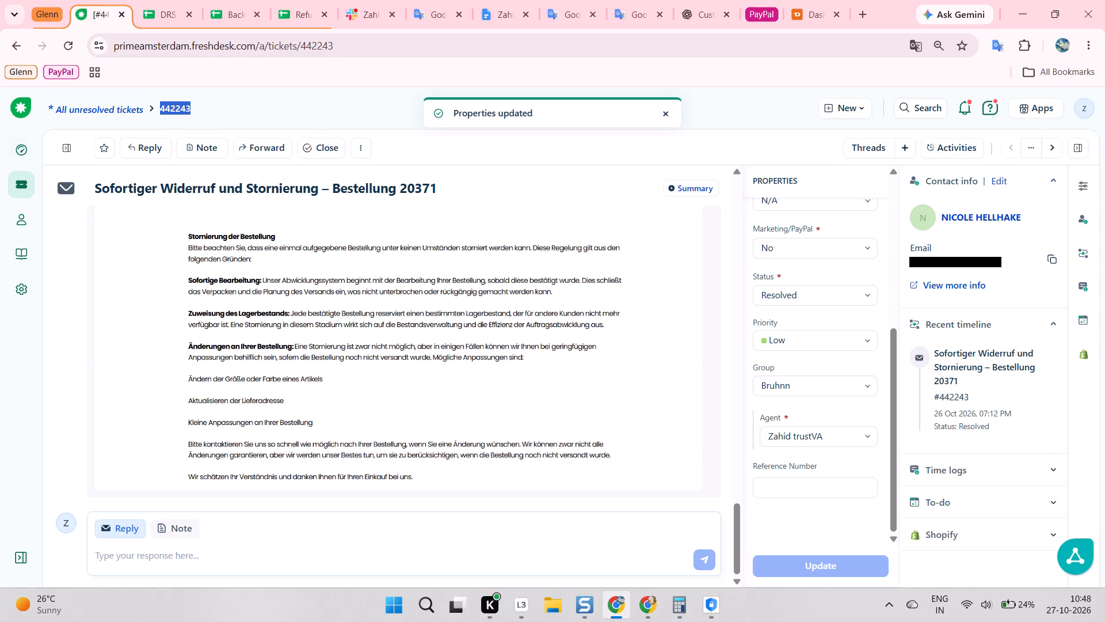
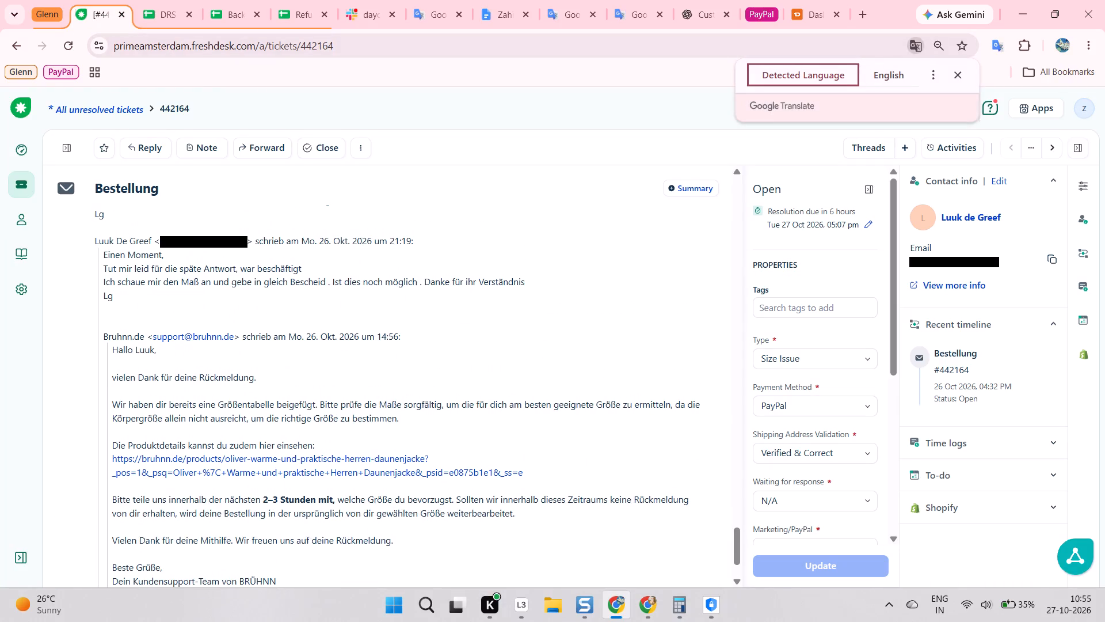
left_click(424, 317)
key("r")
scroll(318, 329, "down", 6)
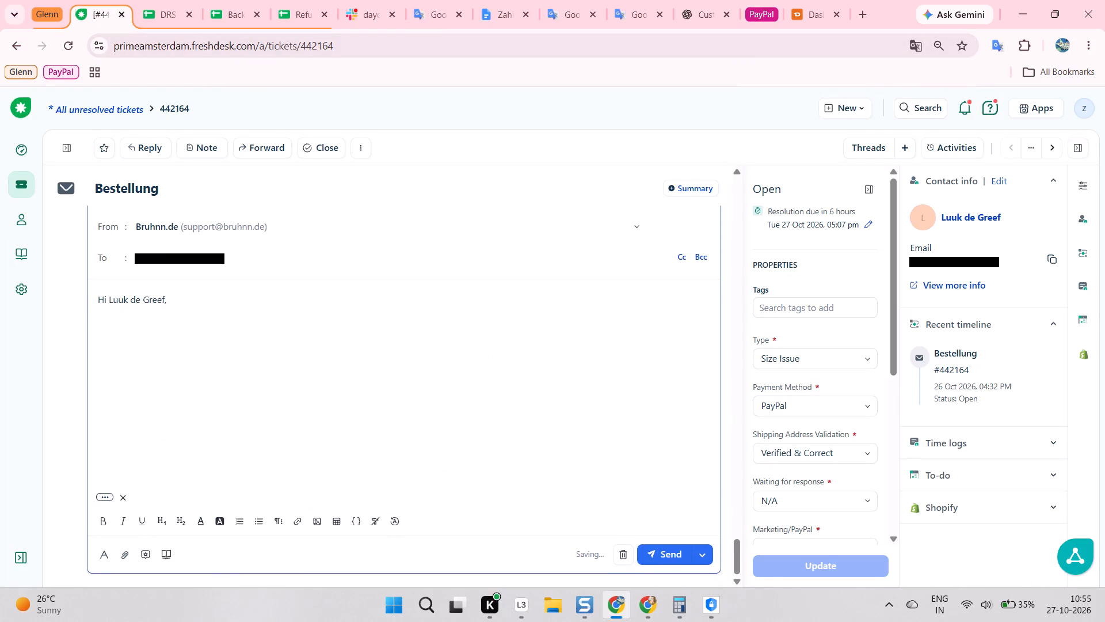
left_click(127, 493)
left_click(149, 470)
key("ctrl+a")
key("BackSpace")
key("BackSpace")
key("BackSpace")
key("ctrl+v")
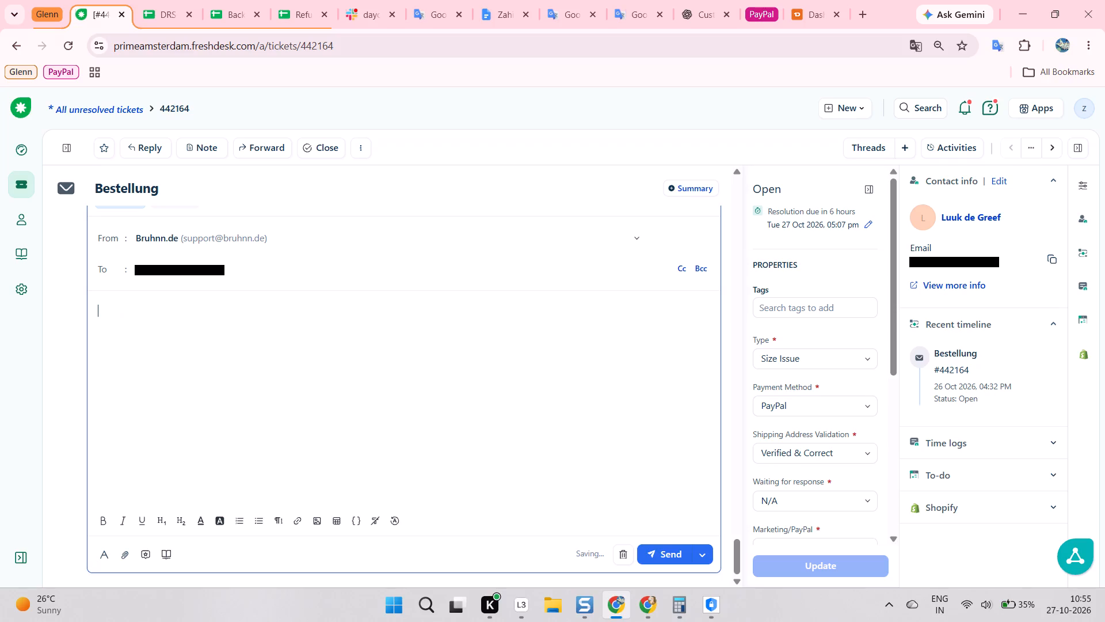
Insert blank lines after the greeting, after the thank-you line and before "Best regards,", and send the reply.
left_click(169, 309)
key("Return")
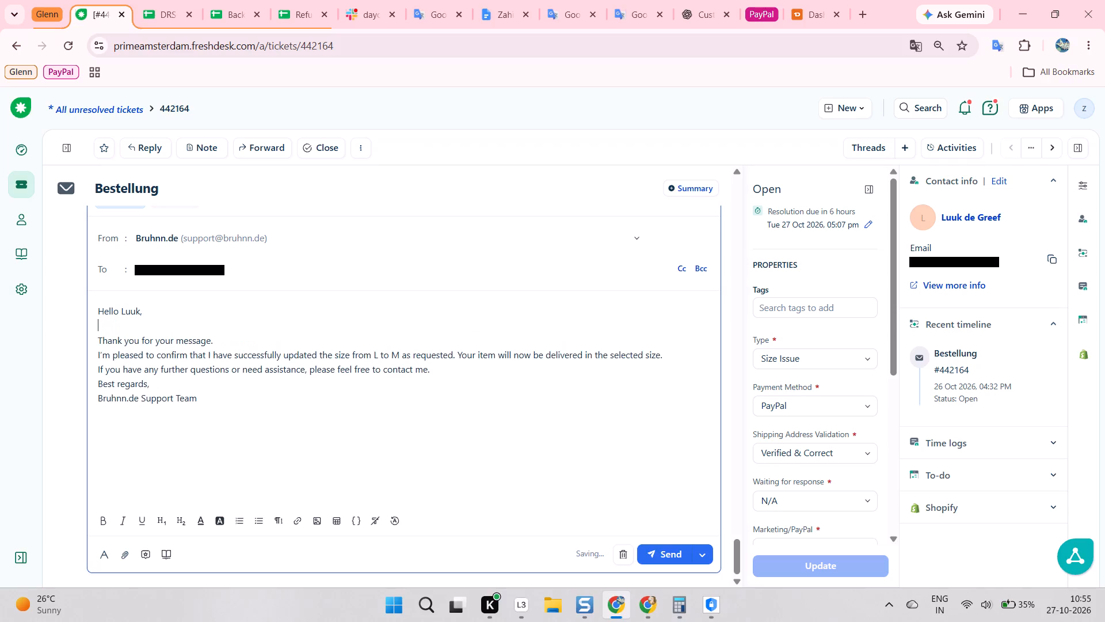
left_click(227, 342)
key("Return")
left_click(441, 384)
key("Return")
scroll(364, 435, "down", 5)
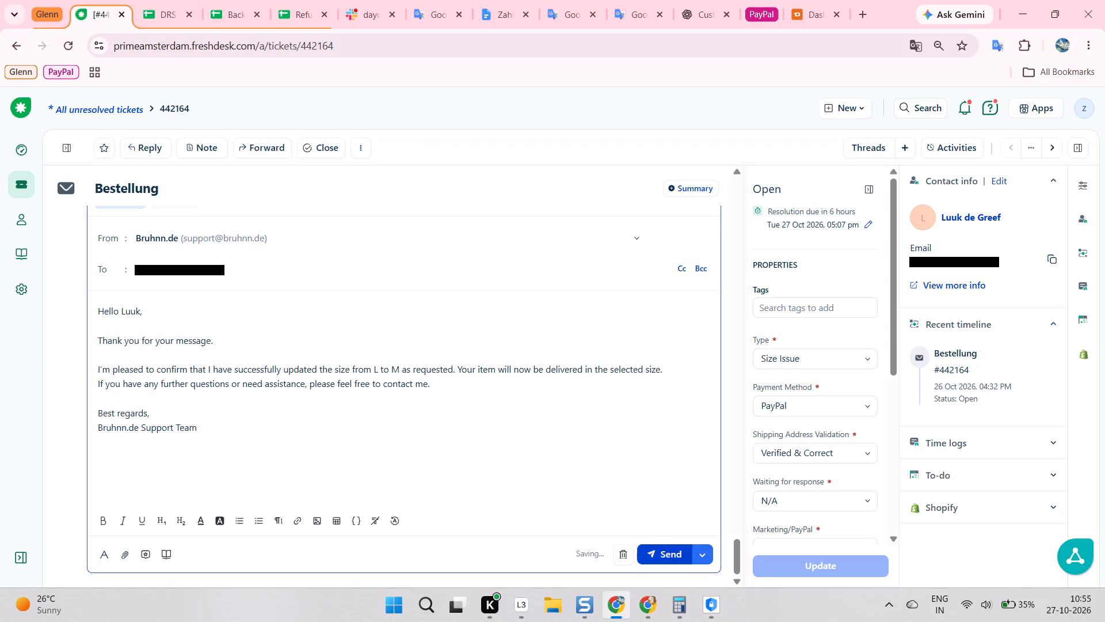
left_click(666, 551)
Set ticket 442164's status to Resolved with Zahid trustVA as the agent, and update its properties.
scroll(552, 454, "down", 3)
scroll(822, 355, "down", 3)
left_click(795, 310)
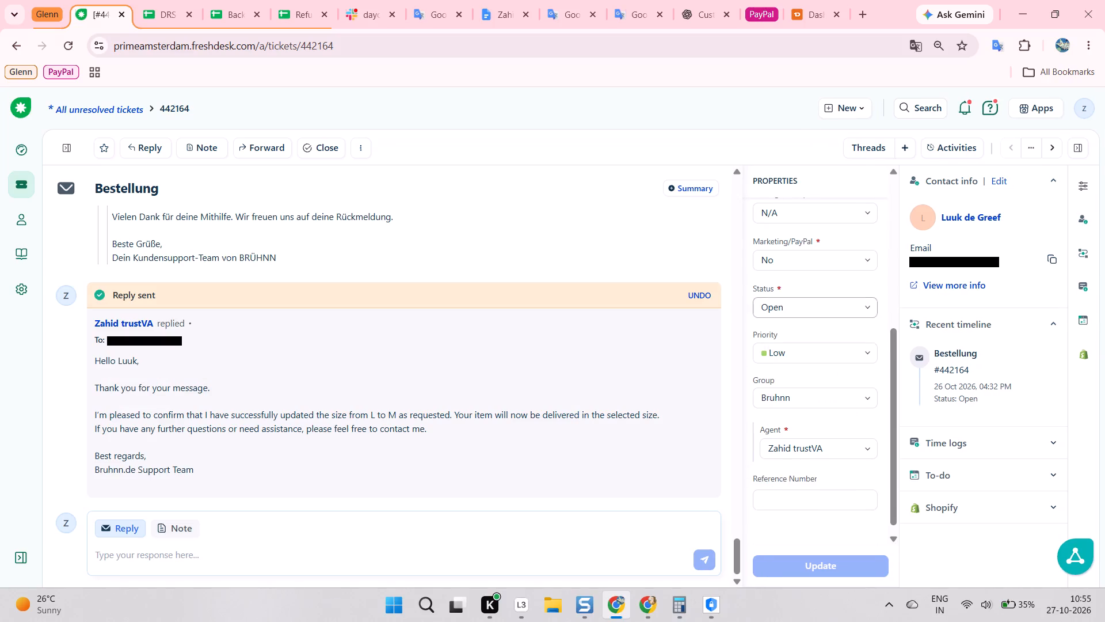
left_click(797, 391)
key("Tab")
key("Tab")
key("Tab")
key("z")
scroll(794, 439, "down", 5)
left_click(828, 568)
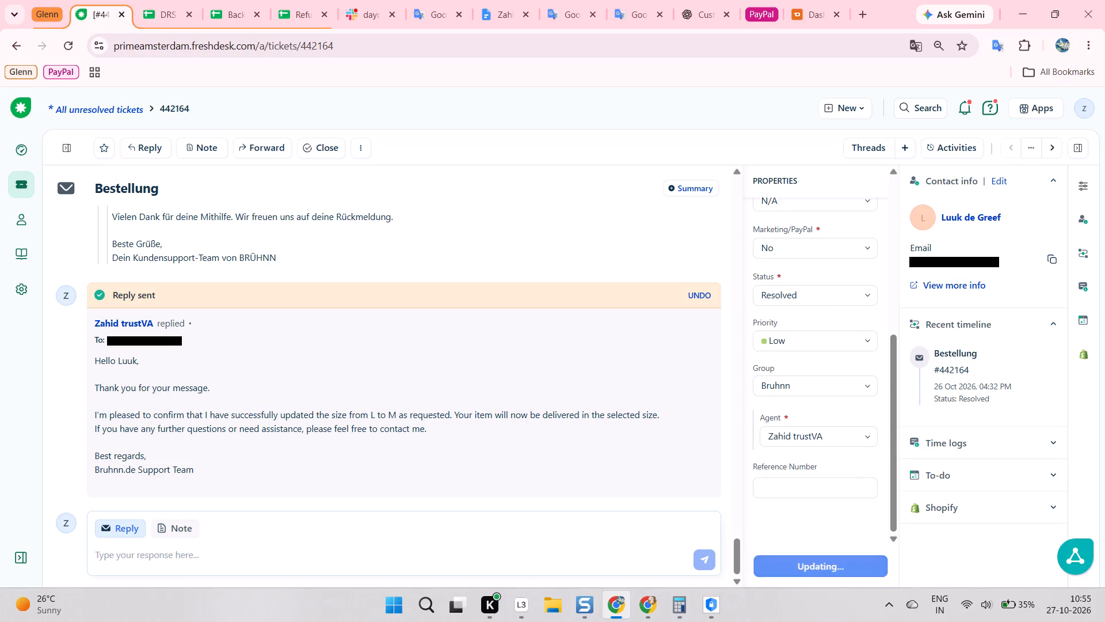
scroll(368, 205, "down", 3)
double_click(164, 103)
key("ctrl+c")
key("ctrl+c")
left_click(158, 0)
key("ctrl+v")
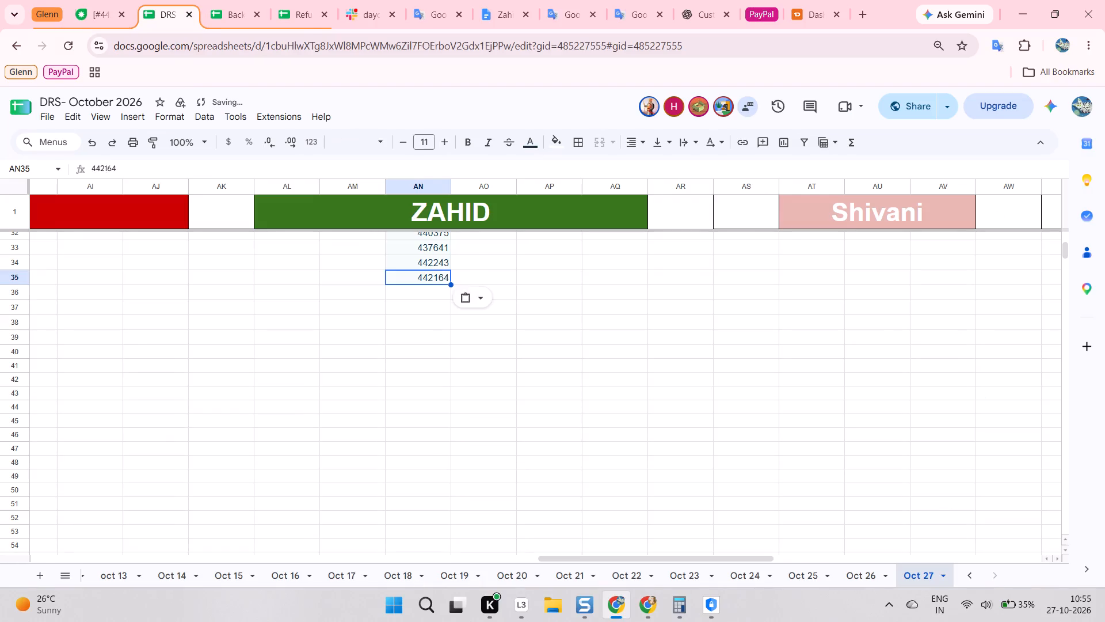
left_click(429, 295)
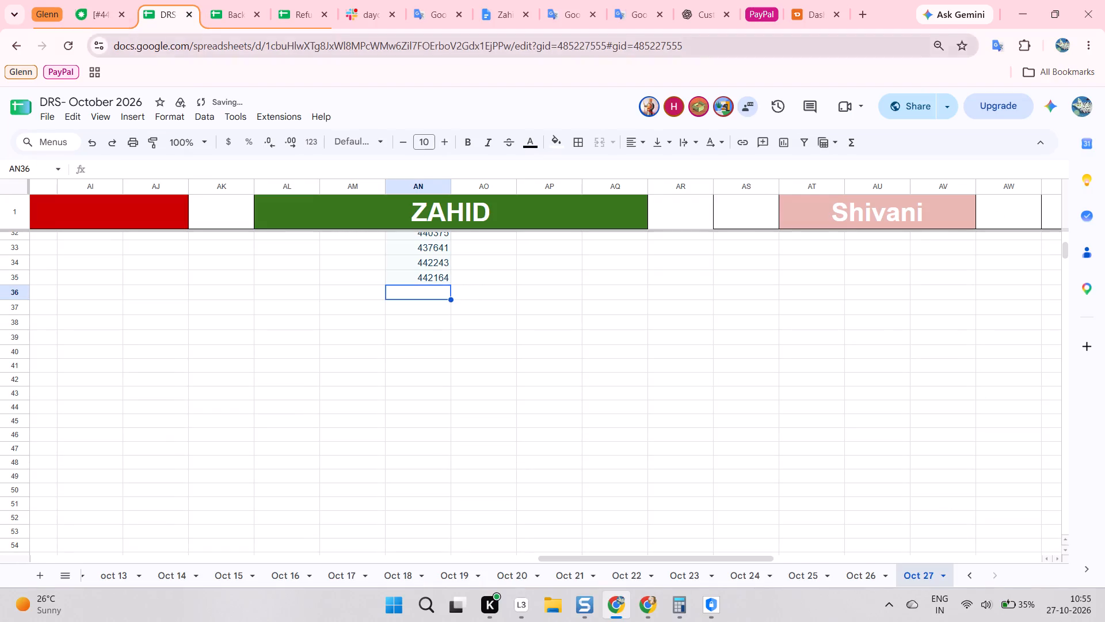
Go back to the unresolved tickets list in Freshdesk and open ticket 440898, "Double charged for order".
left_click(108, 7)
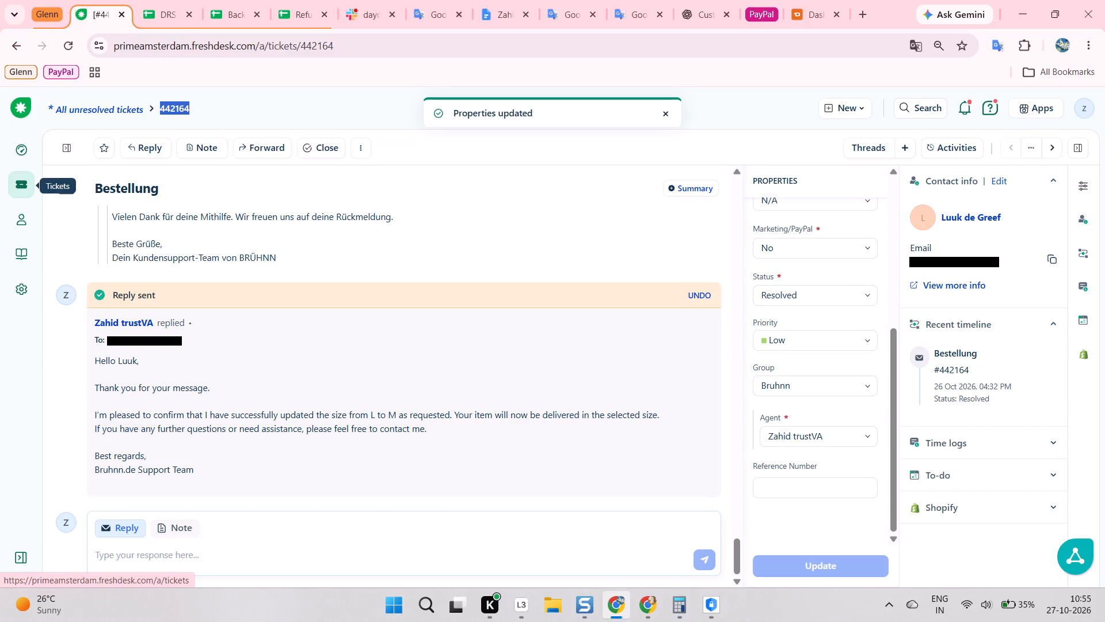
left_click(18, 184)
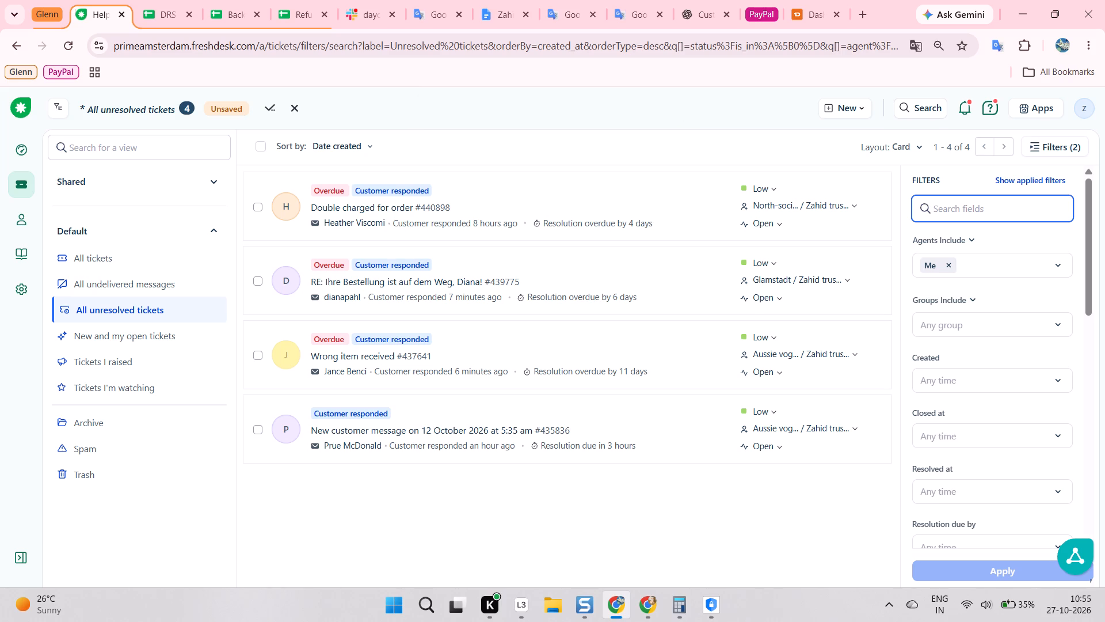
left_click(375, 203)
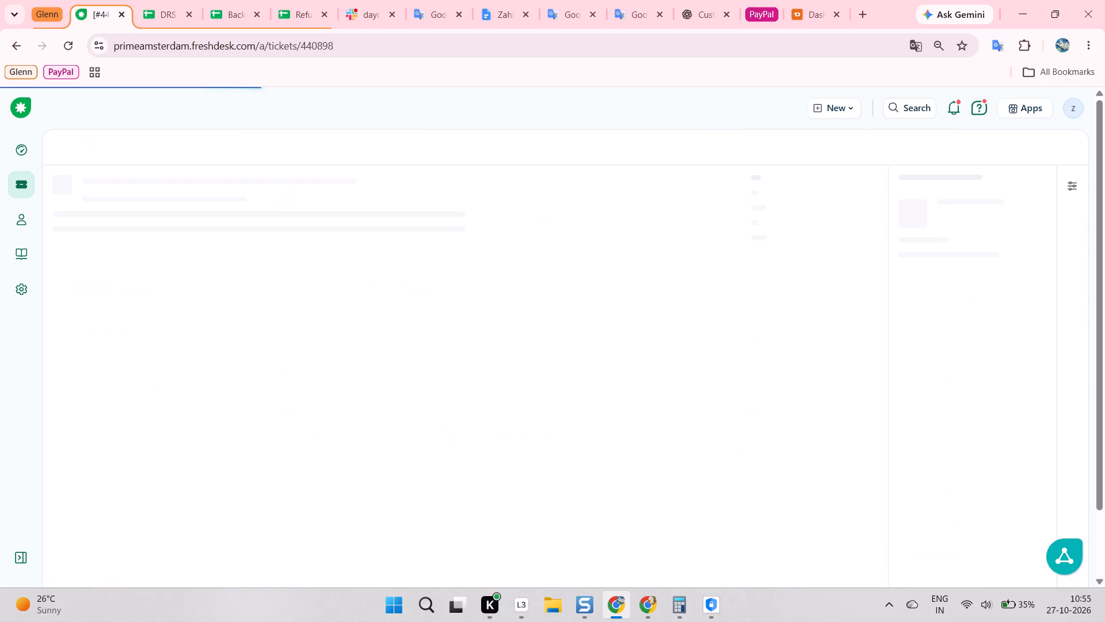
Check ticket 440898's latest messages, expand its hidden conversations, and look over the customer's related ticket 441252 before returning.
scroll(379, 222, "down", 9)
scroll(398, 340, "down", 1)
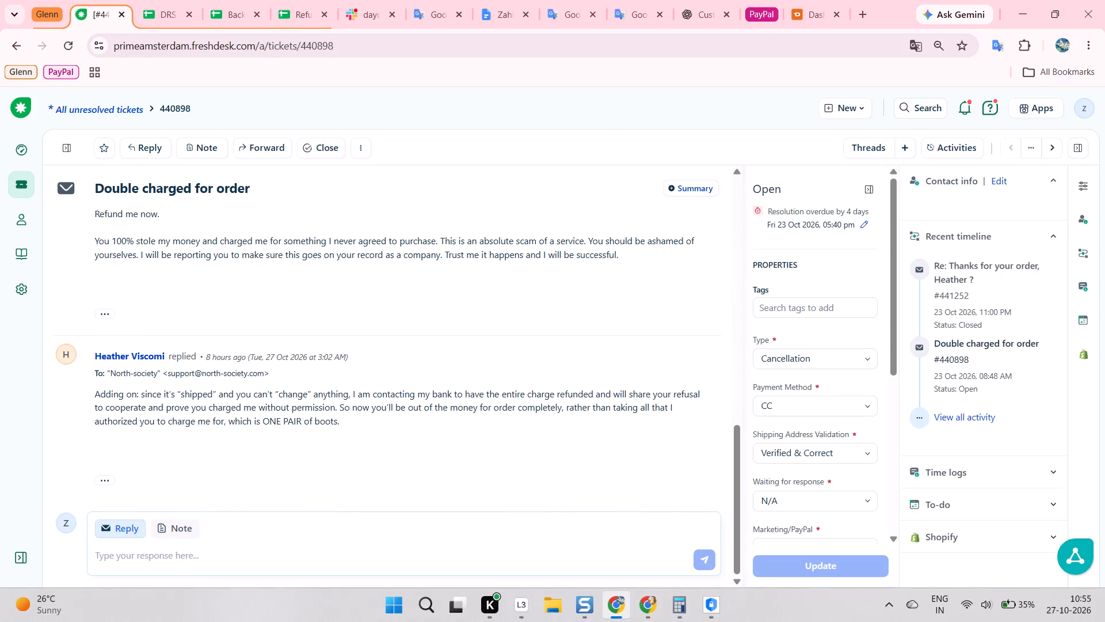
scroll(405, 320, "down", 2)
scroll(405, 316, "up", 6)
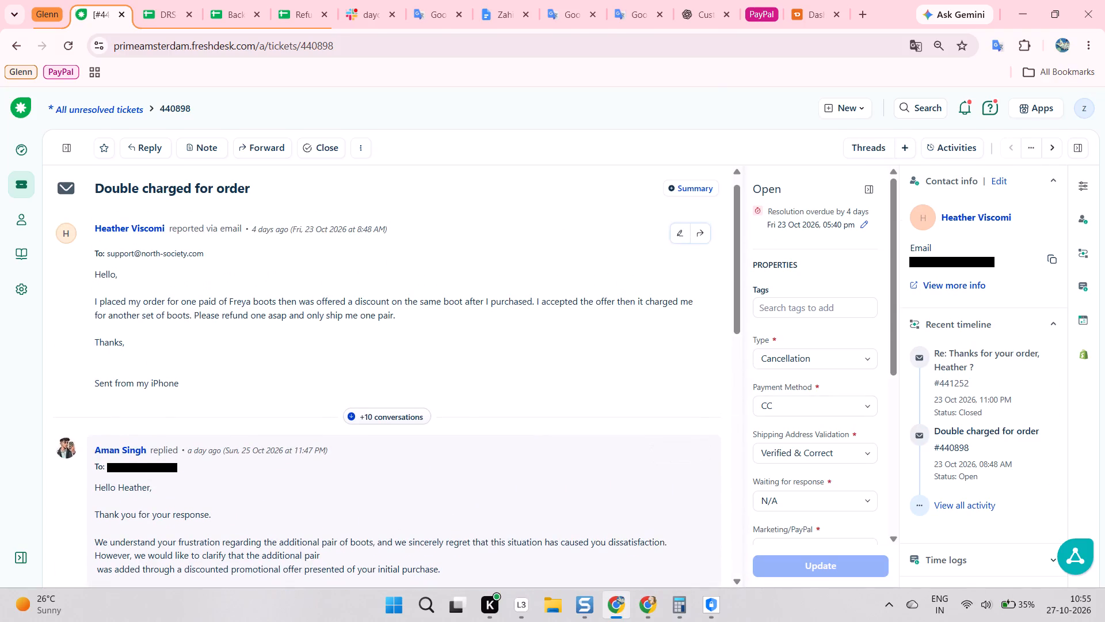
left_click(377, 415)
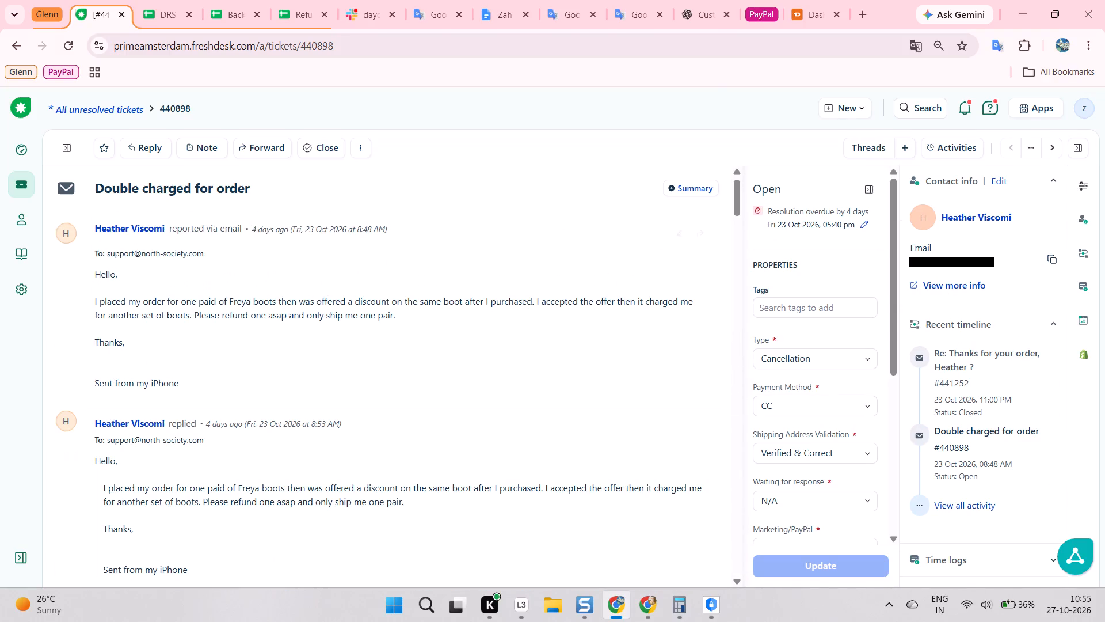
left_click(978, 356)
scroll(496, 339, "down", 1)
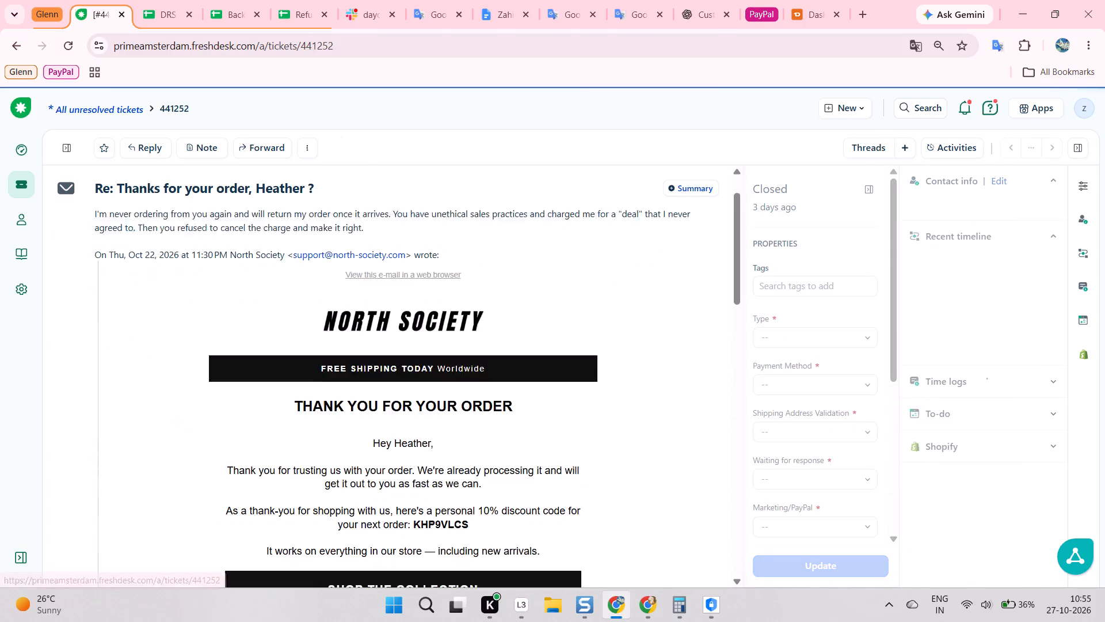
scroll(468, 328, "down", 14)
left_click(989, 428)
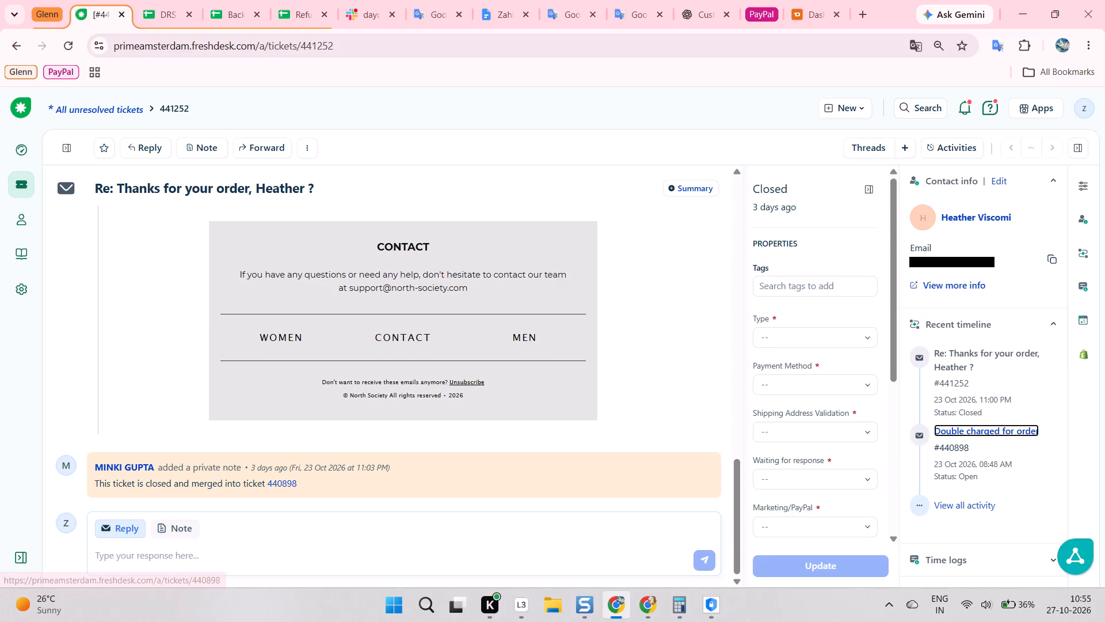
scroll(558, 365, "down", 1)
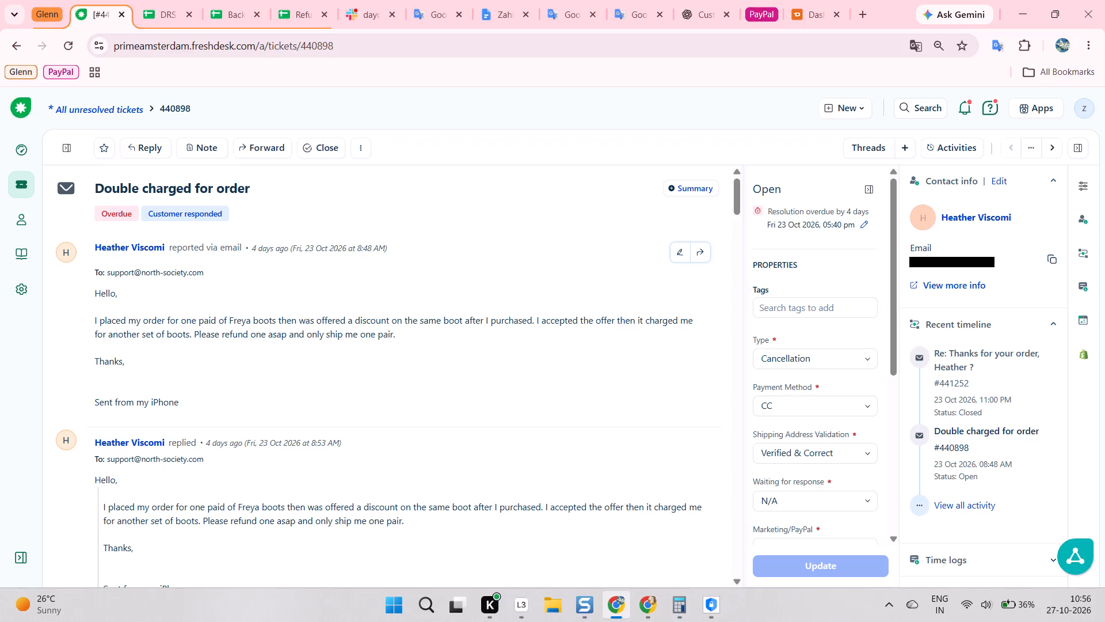
scroll(444, 377, "down", 5)
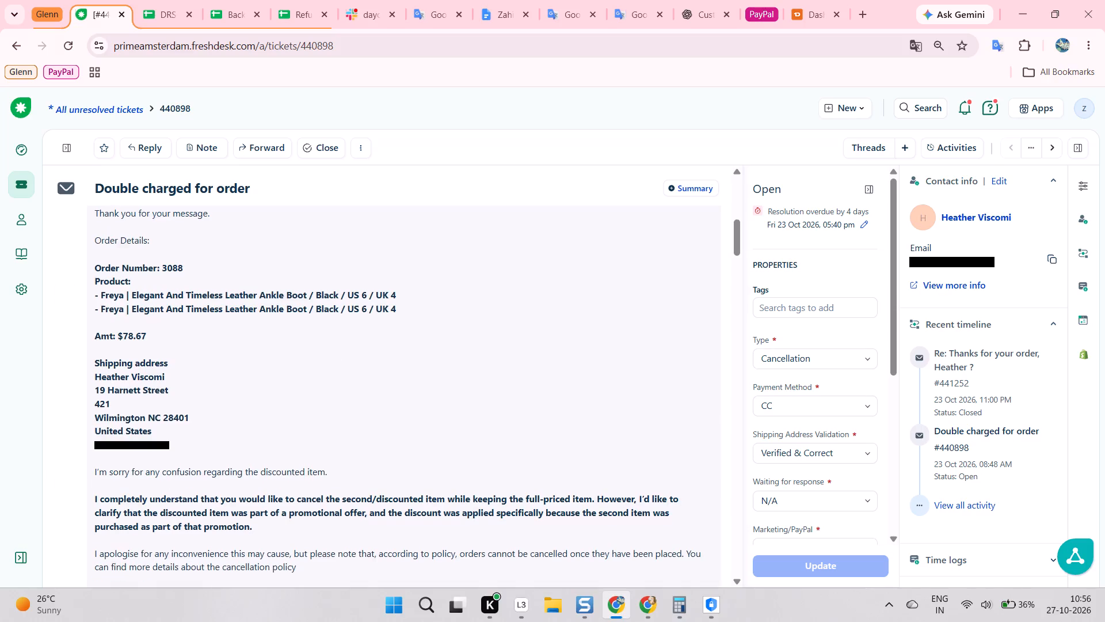
scroll(385, 353, "down", 4)
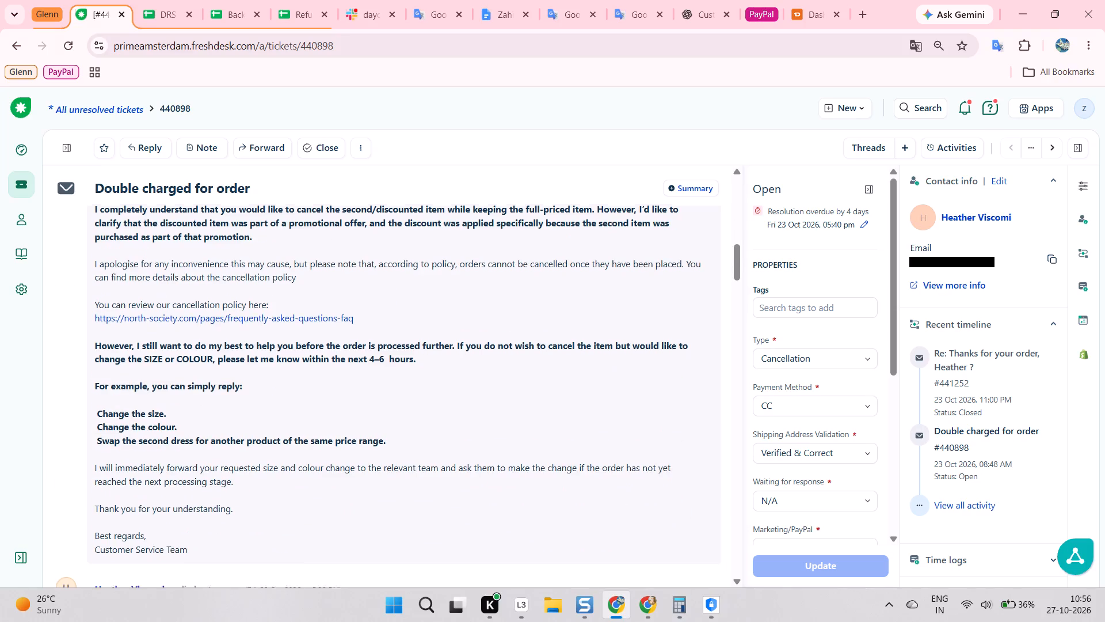
scroll(350, 343, "down", 12)
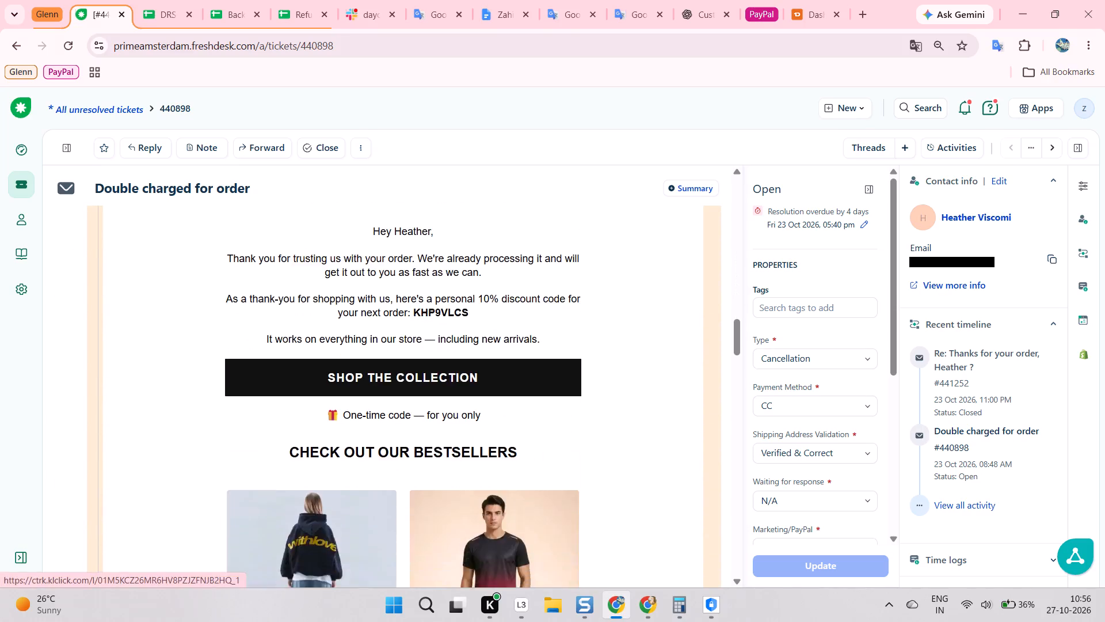
scroll(364, 336, "down", 7)
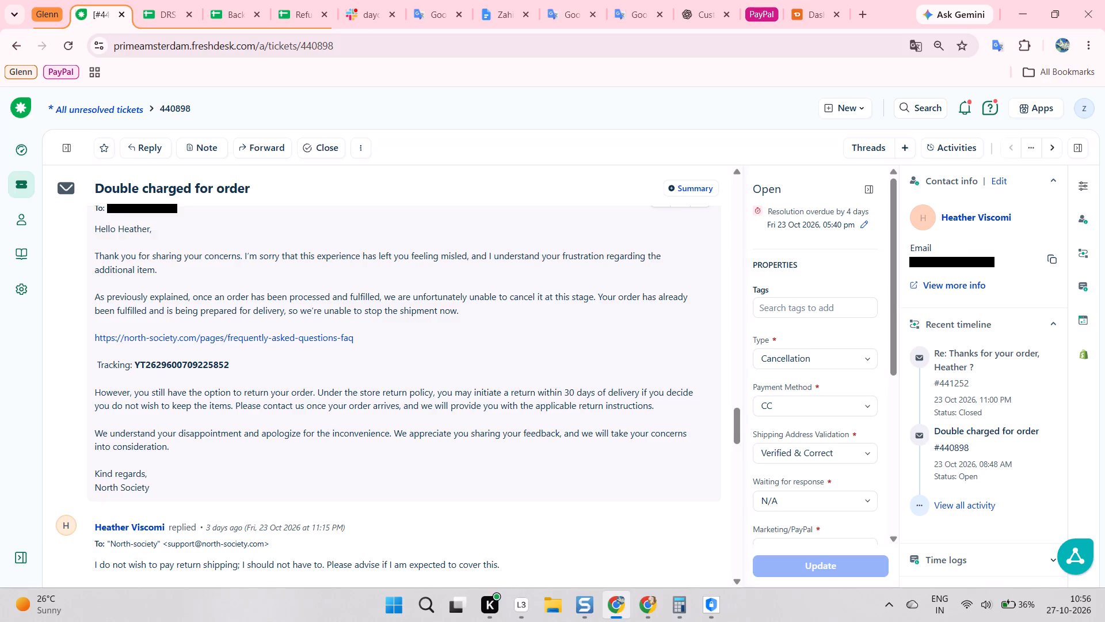
scroll(375, 339, "down", 4)
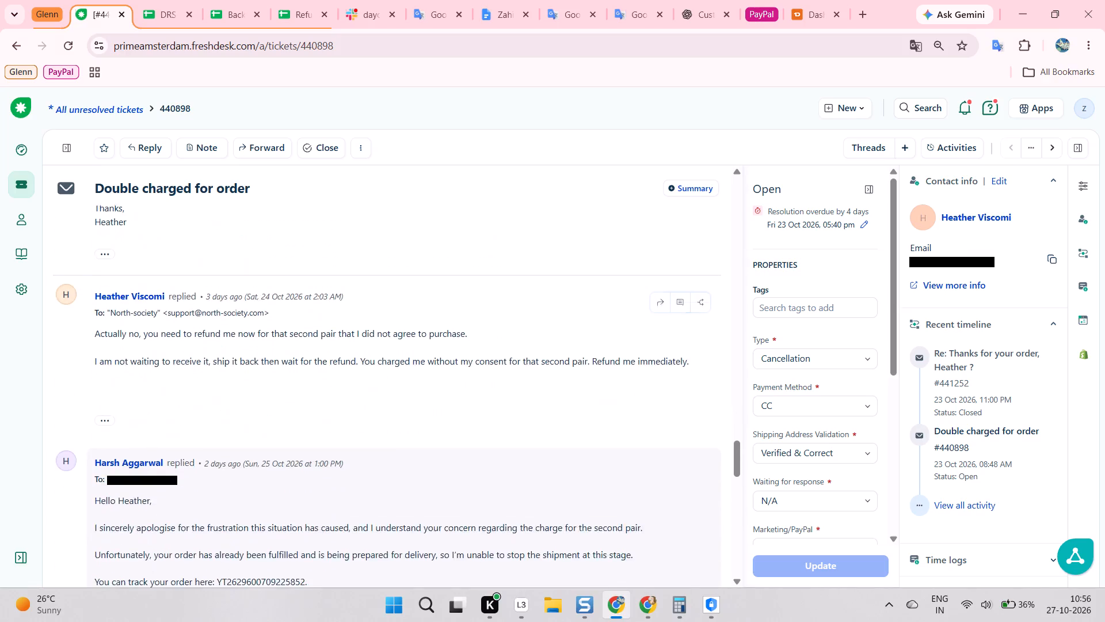
scroll(378, 340, "down", 7)
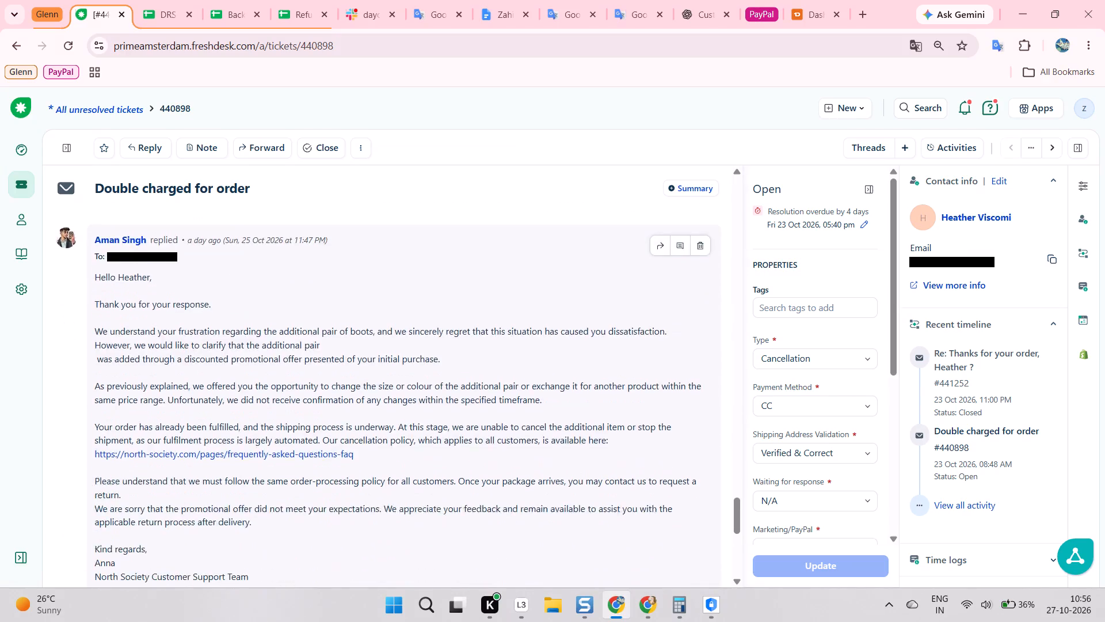
scroll(383, 339, "down", 8)
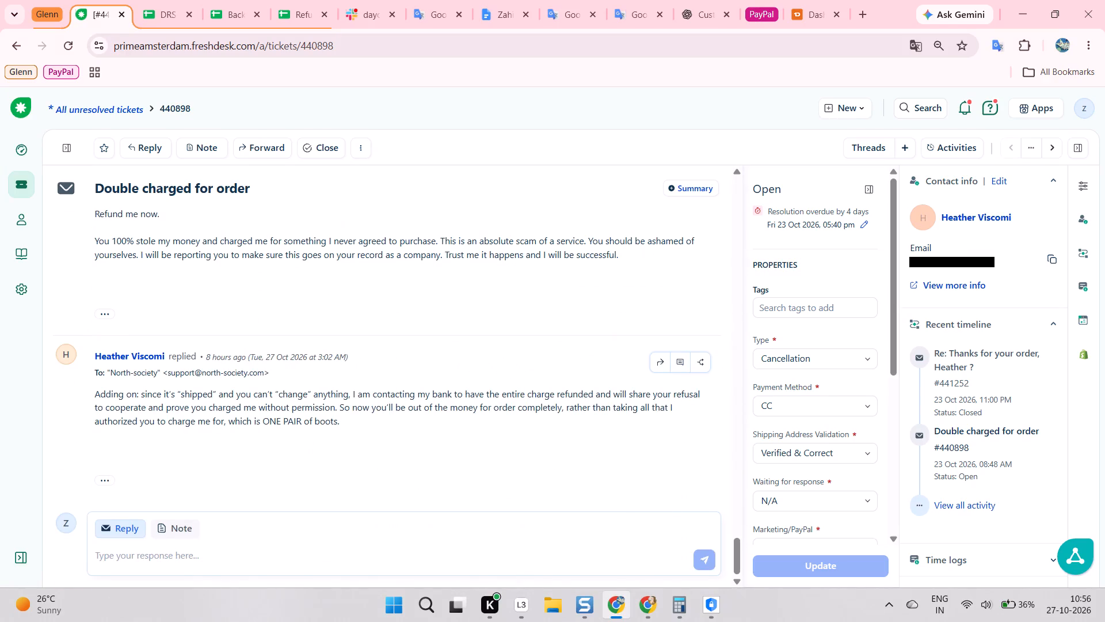
scroll(496, 369, "up", 2)
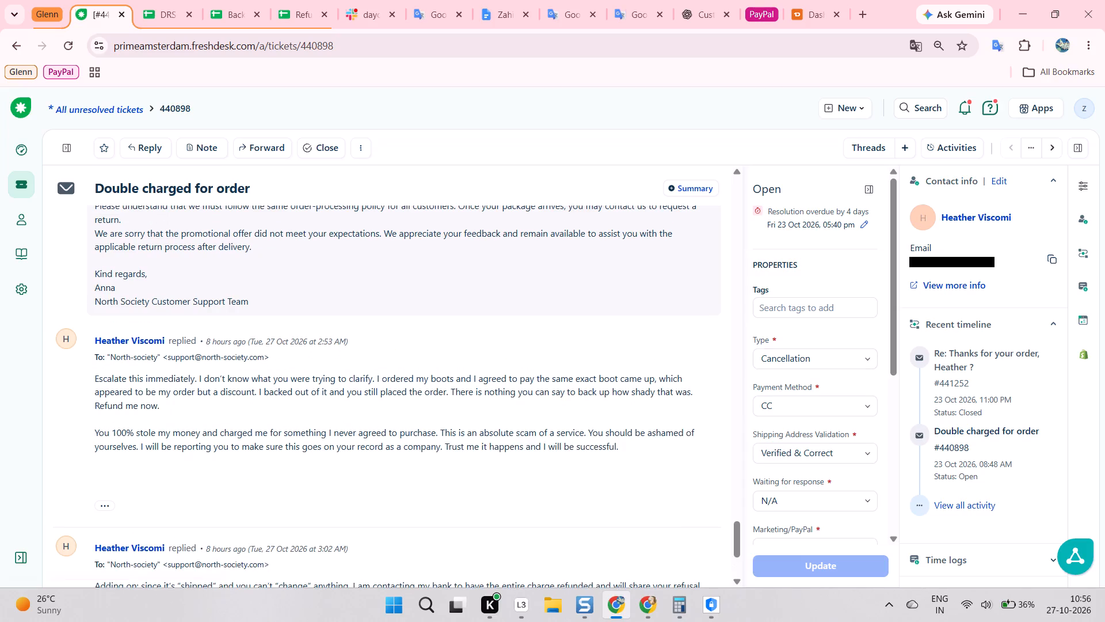
left_click(978, 354)
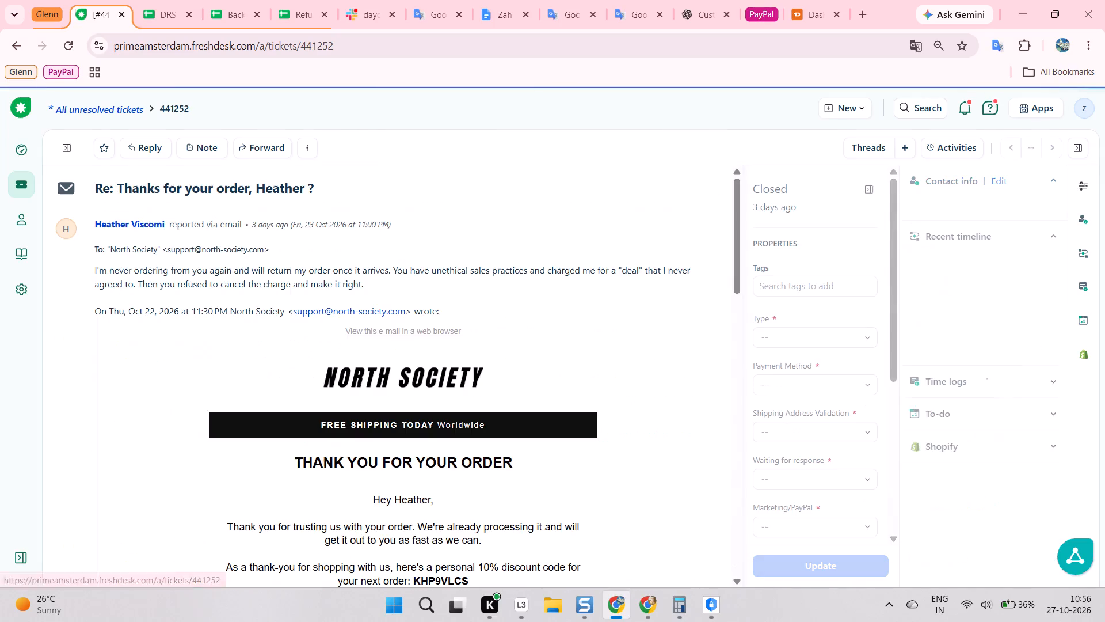
scroll(361, 312, "down", 16)
scroll(582, 377, "down", 1)
scroll(897, 466, "down", 1)
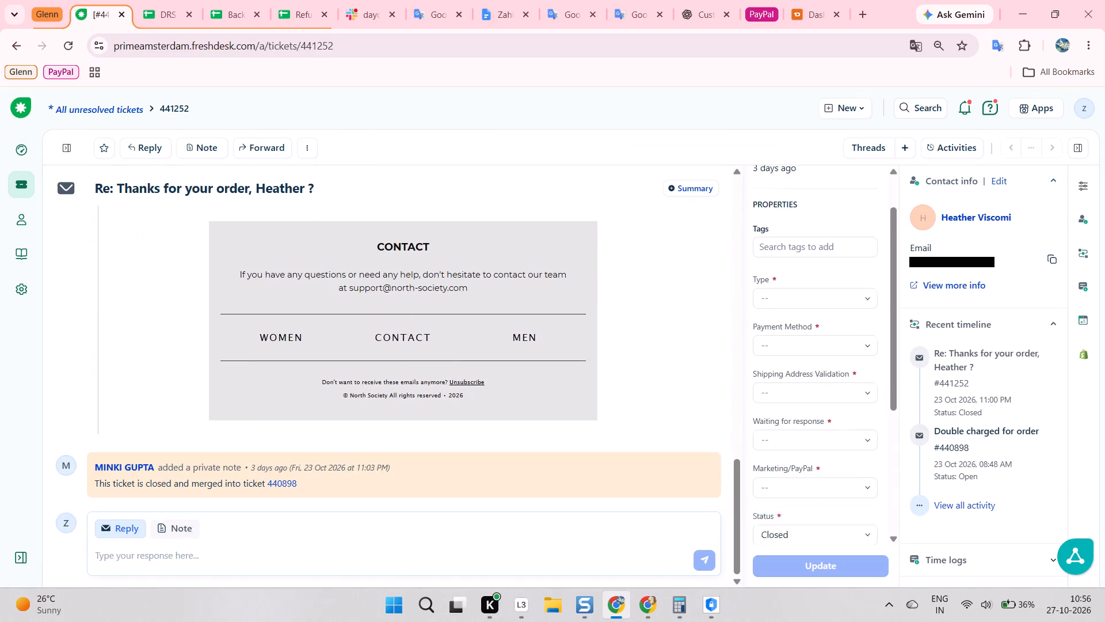
left_click(987, 438)
left_click(990, 431)
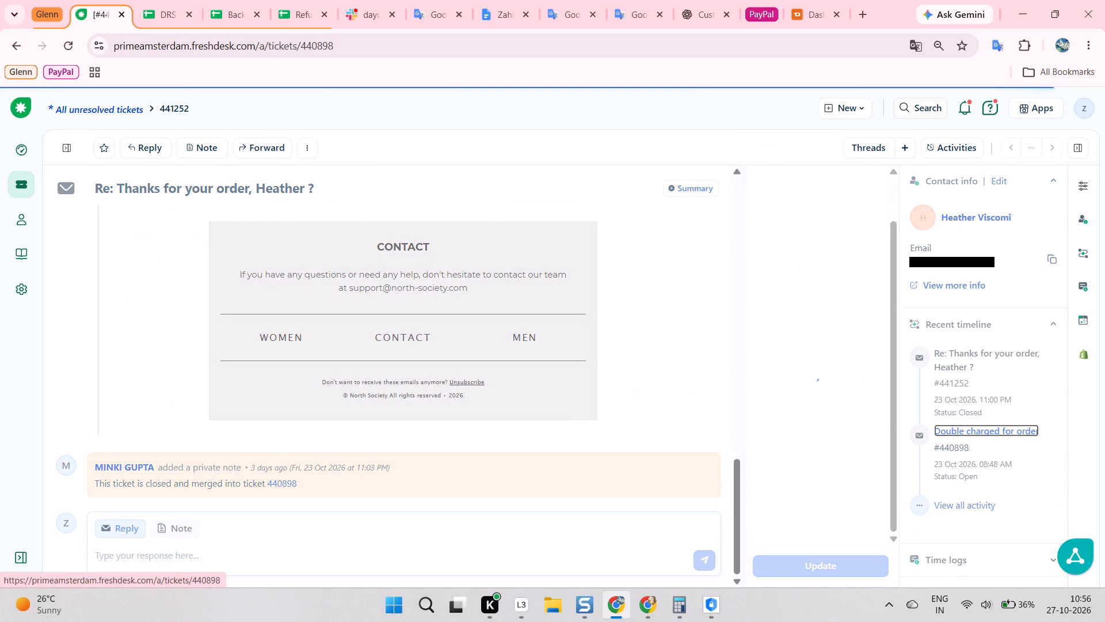
scroll(374, 342, "up", 19)
left_click(1049, 257)
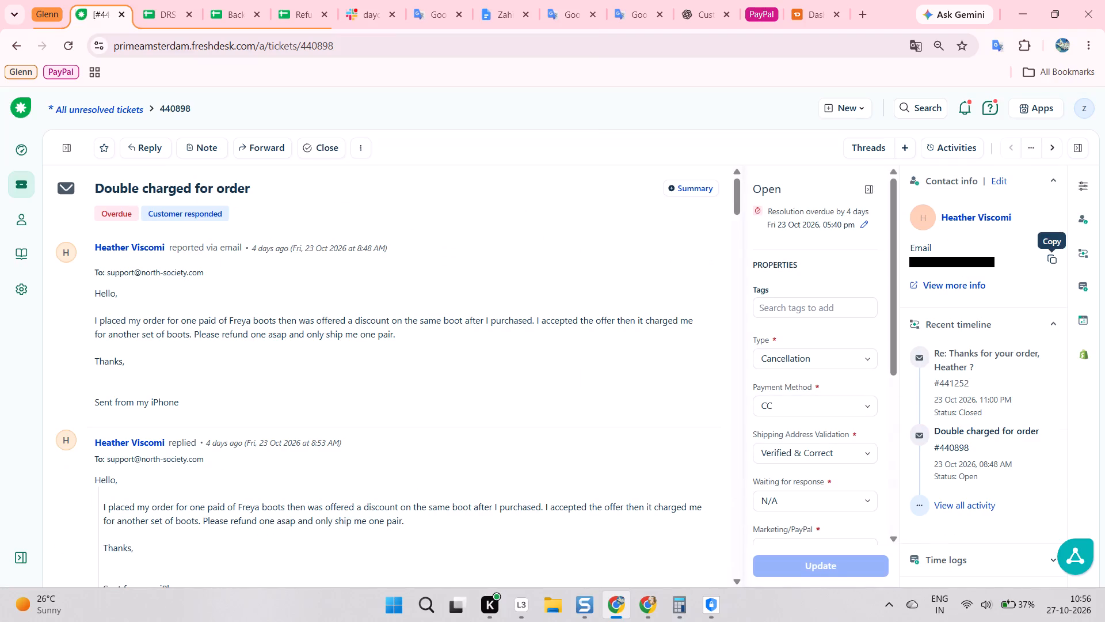
scroll(517, 302, "up", 2)
left_click(416, 294)
key("alt+Tab")
left_click(368, 0)
left_click(457, 0)
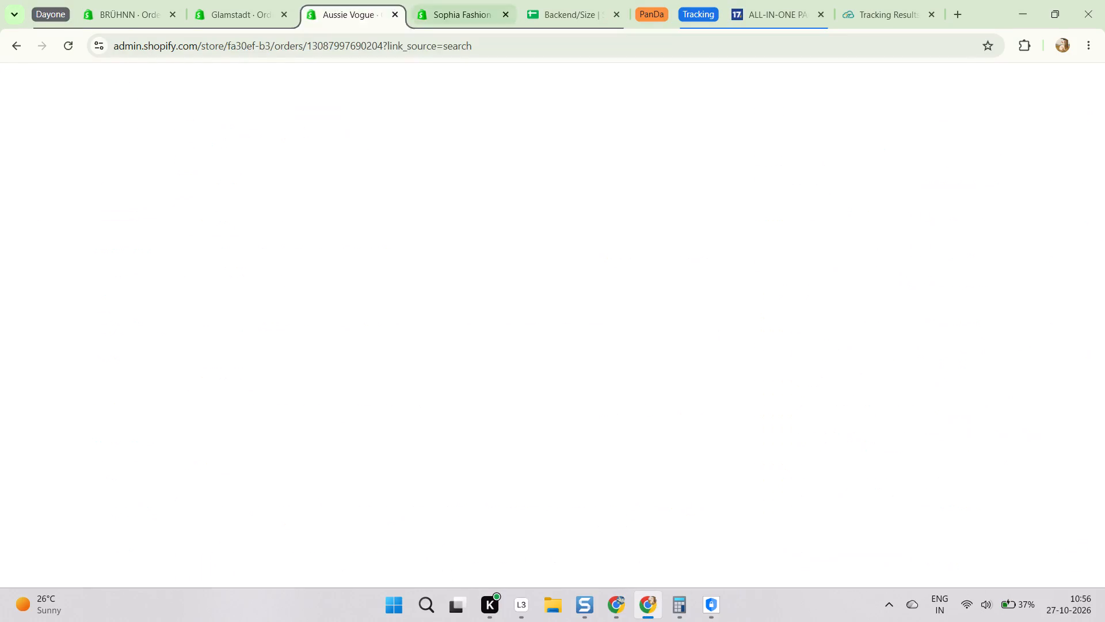
scroll(391, 55, "up", 5)
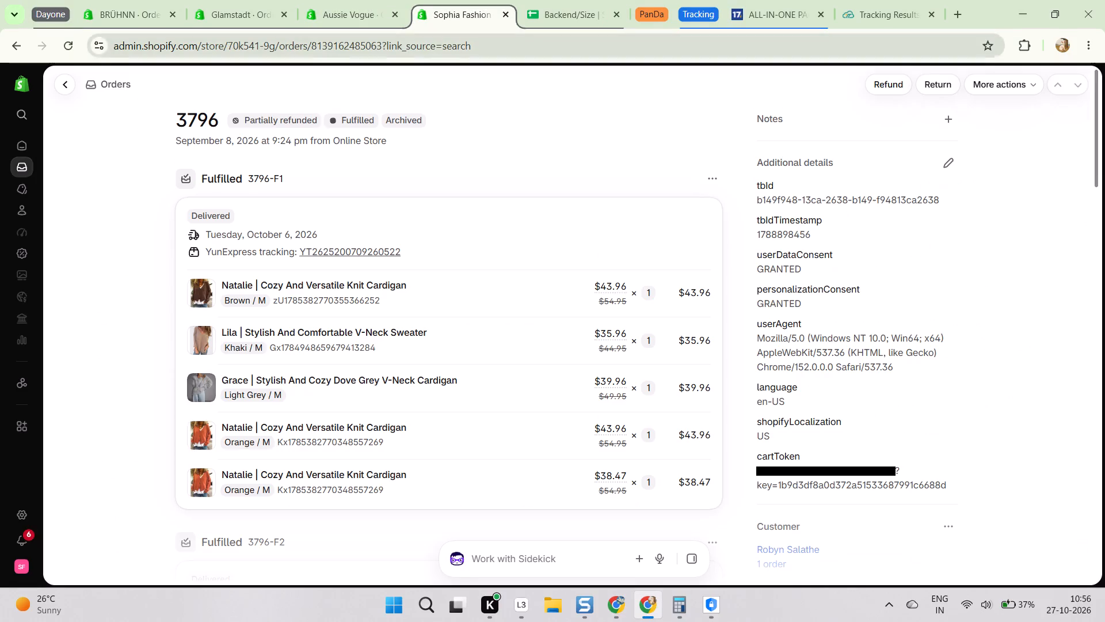
left_click(285, 47)
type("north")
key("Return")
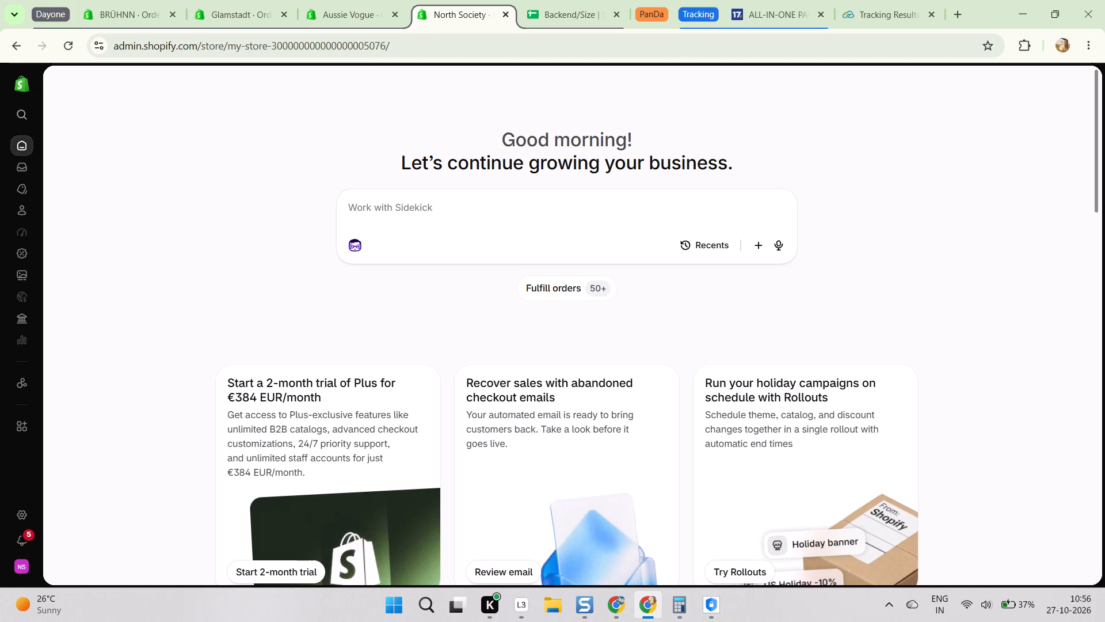
left_click(245, 259)
left_click(188, 245)
left_click(26, 121)
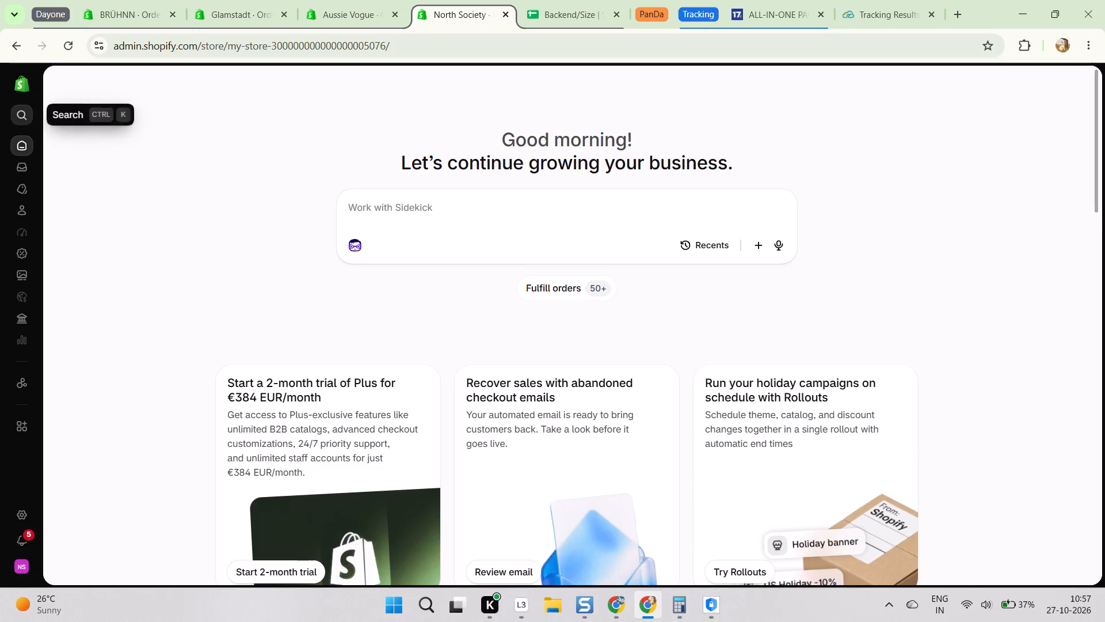
key("ctrl+v")
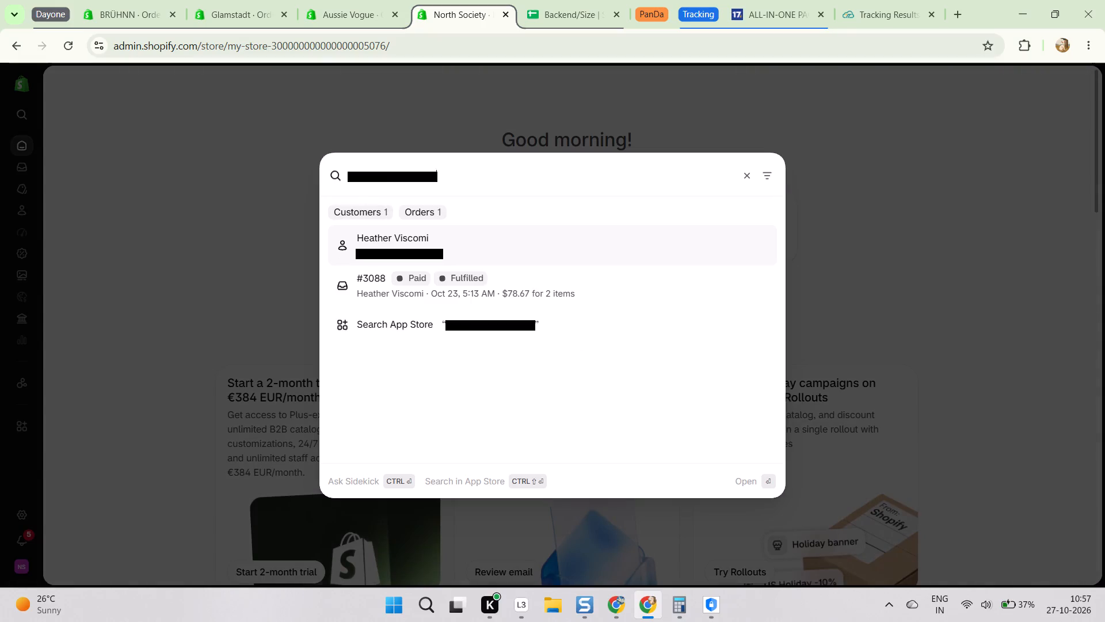
left_click(371, 278)
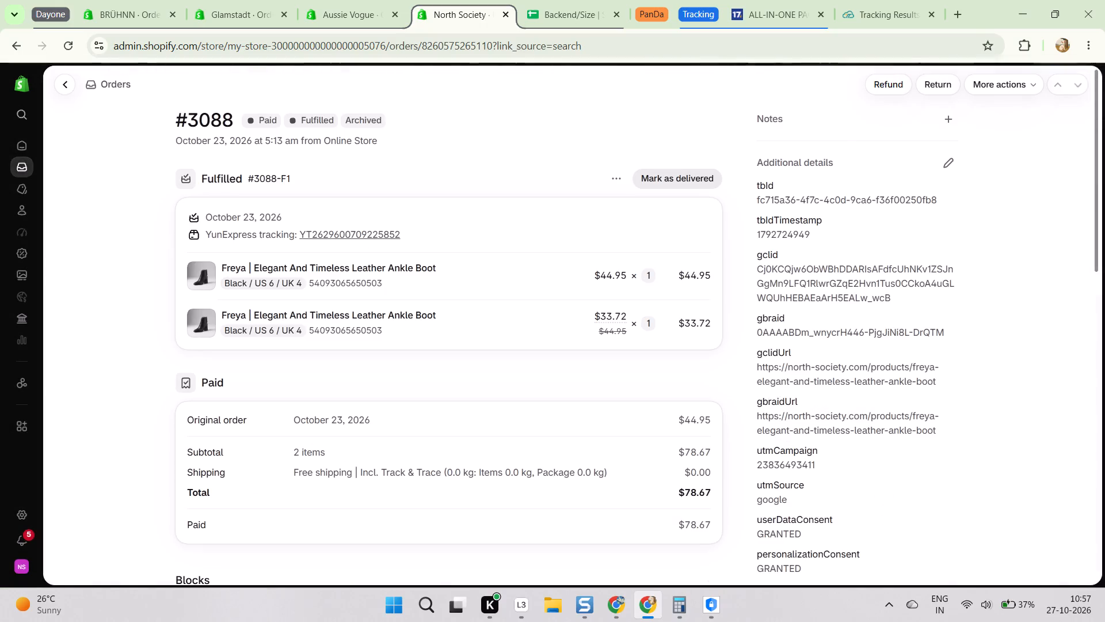
left_click(449, 230)
key("ctrl+f")
key("ctrl+v")
scroll(852, 169, "up", 4)
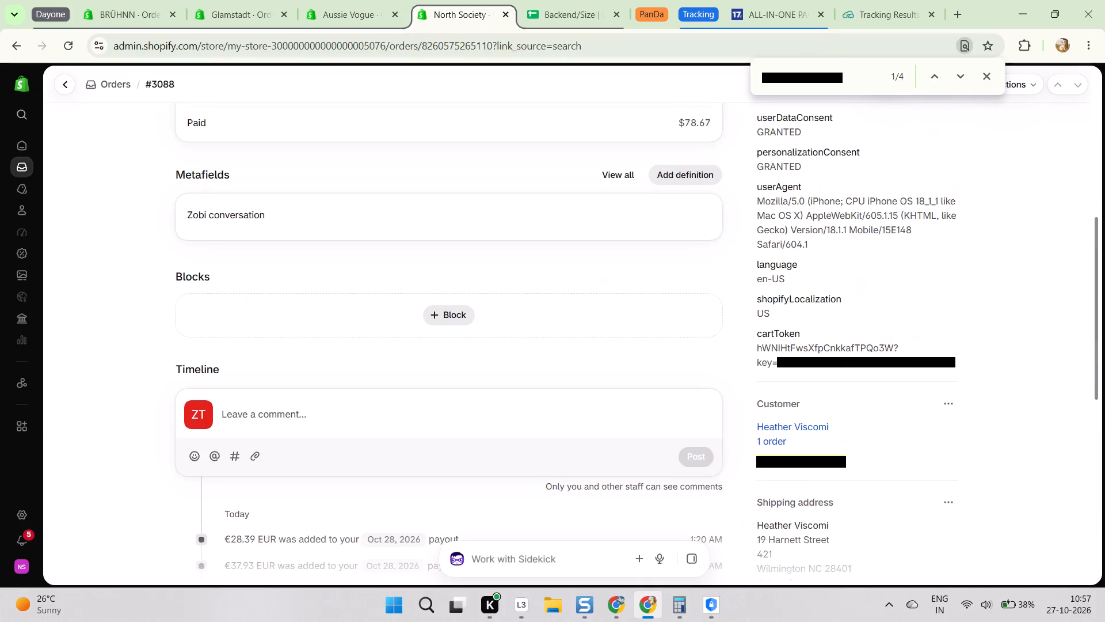
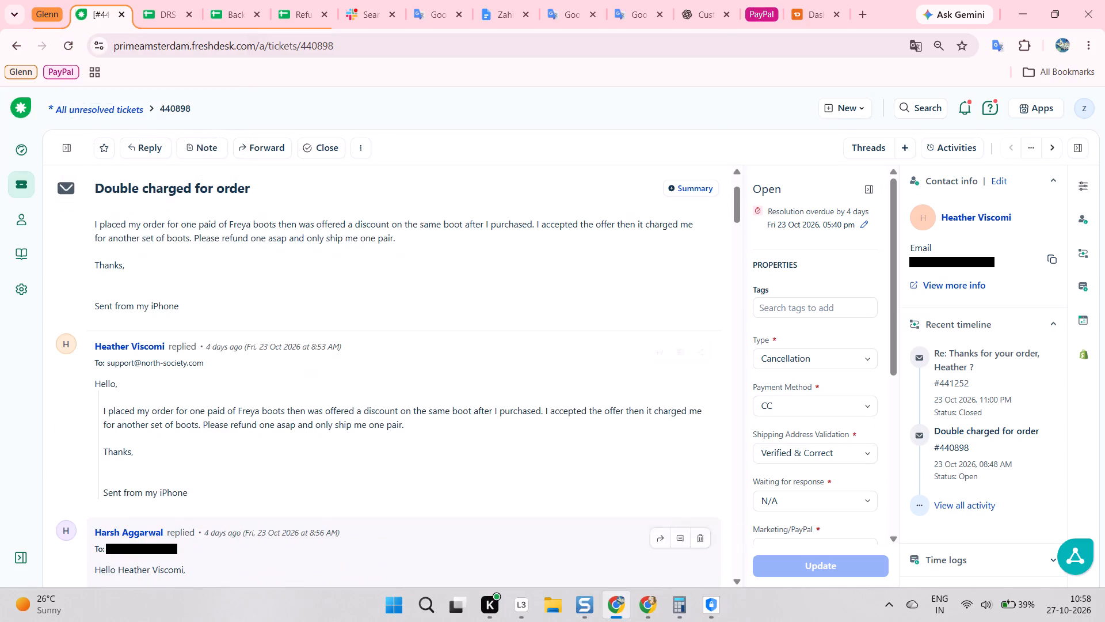
left_click(399, 336)
scroll(400, 336, "up", 4)
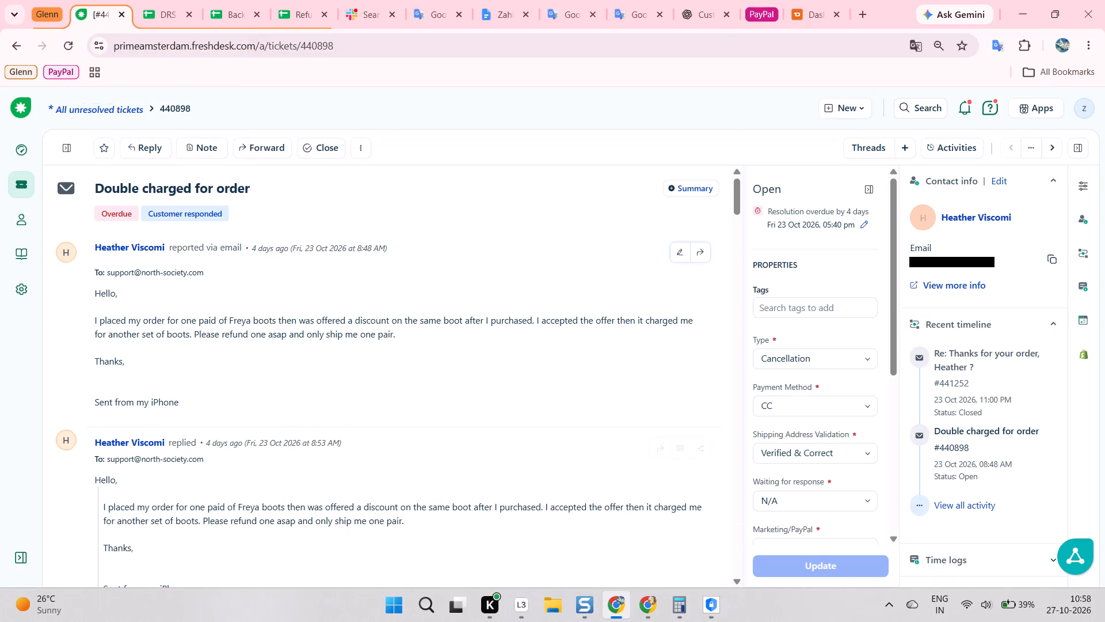
left_click(289, 320)
left_click(353, 317)
left_click(371, 315)
left_click(437, 323)
left_click(473, 325)
left_click(505, 325)
left_click(536, 325)
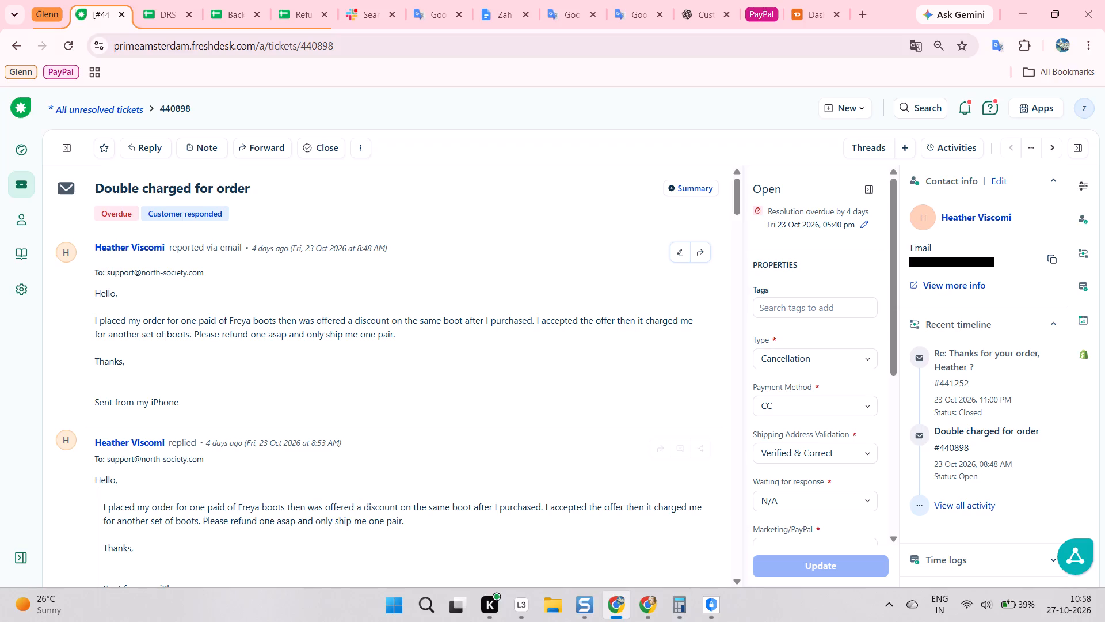
left_click(561, 321)
left_click(579, 318)
left_click(411, 313)
left_click(262, 312)
left_click(224, 322)
left_click(228, 322)
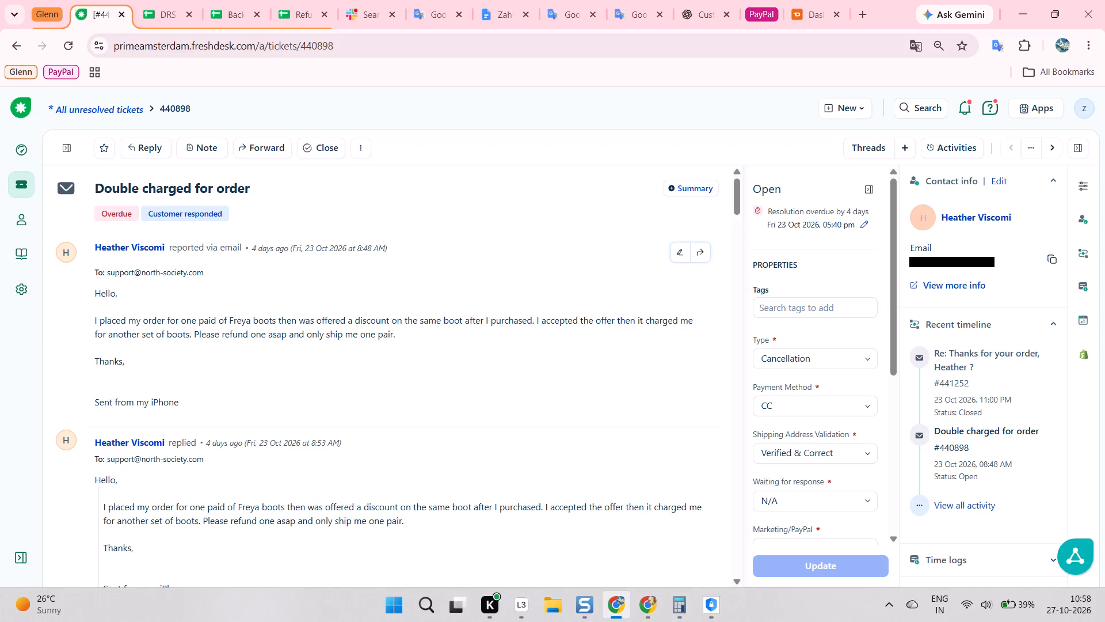
left_click(269, 322)
left_click(289, 321)
scroll(308, 313, "down", 1)
scroll(229, 342, "down", 1)
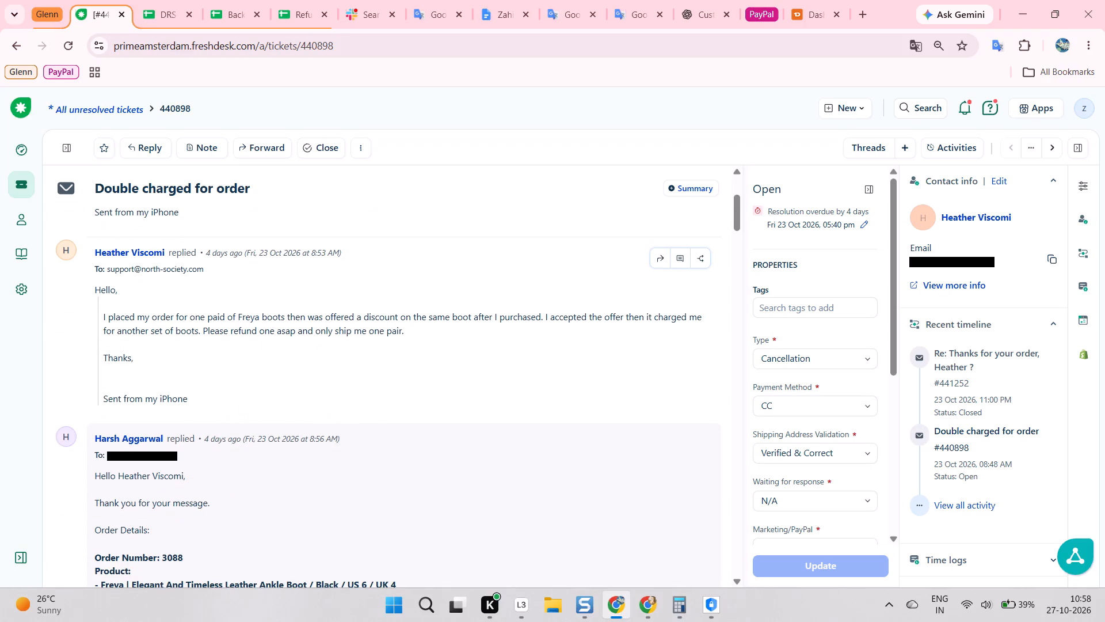
left_click(387, 314)
left_click(461, 318)
left_click(485, 317)
left_click(498, 316)
left_click(491, 297)
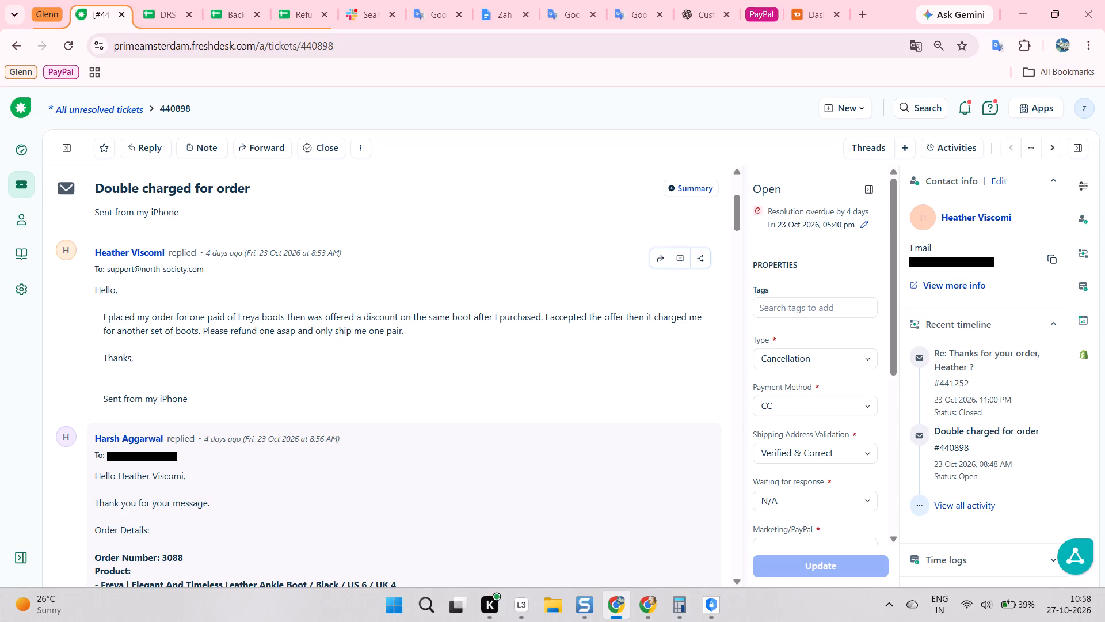
left_click(471, 278)
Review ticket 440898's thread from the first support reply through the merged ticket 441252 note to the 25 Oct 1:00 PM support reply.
key("space")
key("space")
key("space")
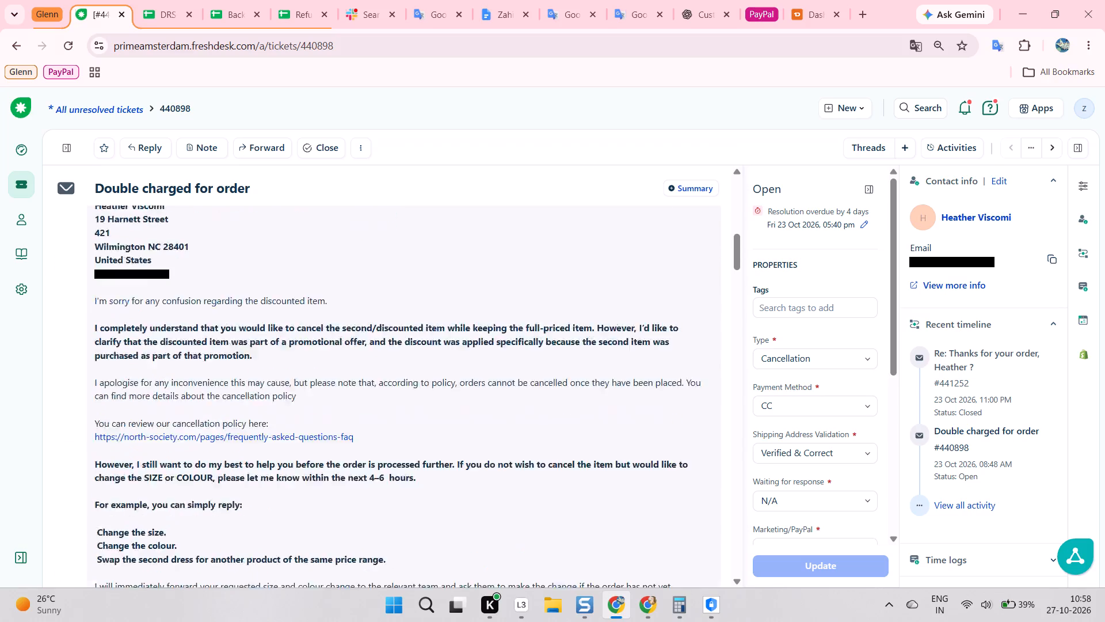
key("space")
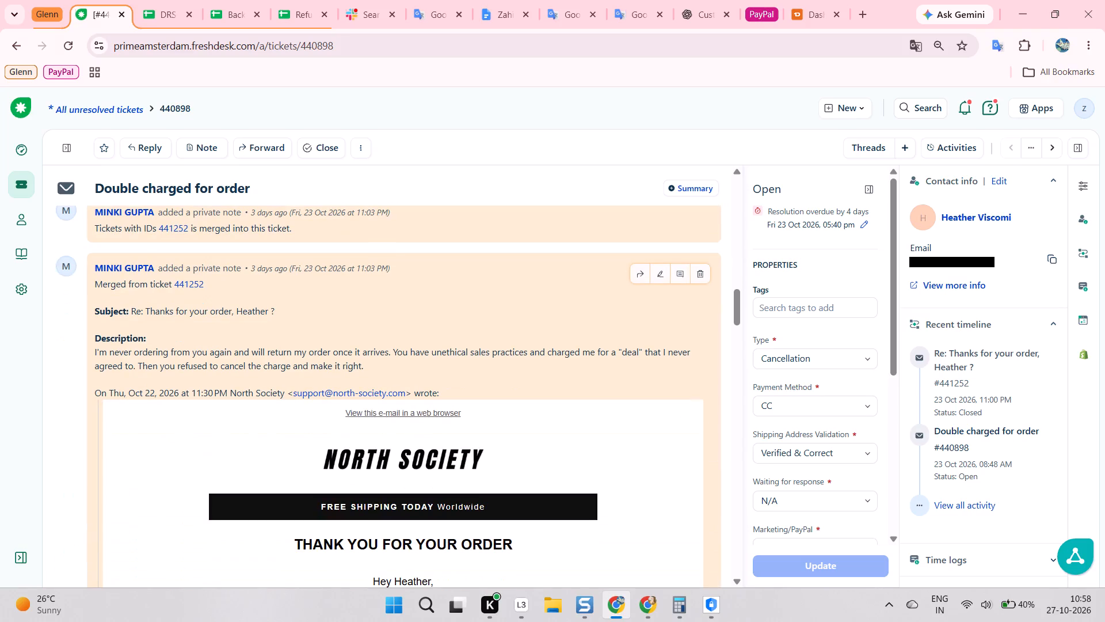
key("space")
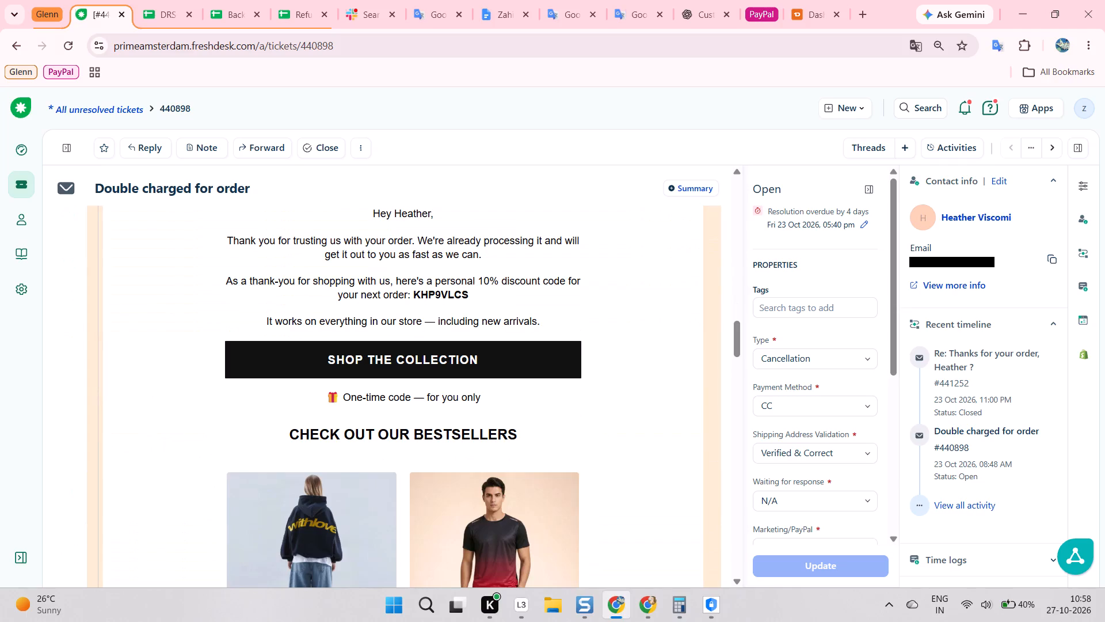
scroll(483, 282, "down", 11)
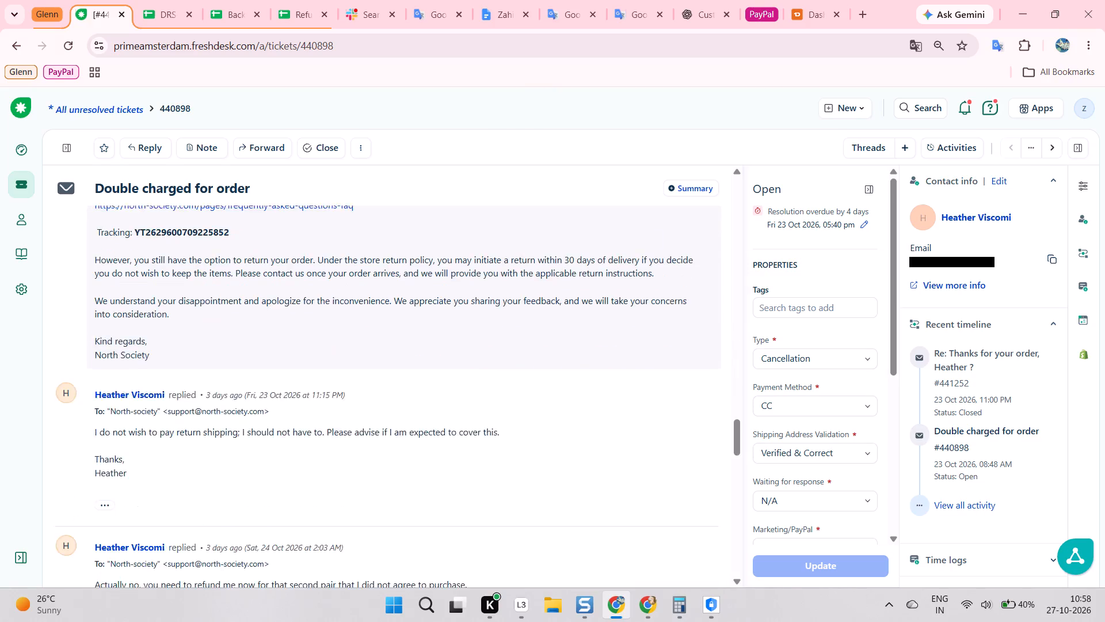
scroll(362, 355, "down", 6)
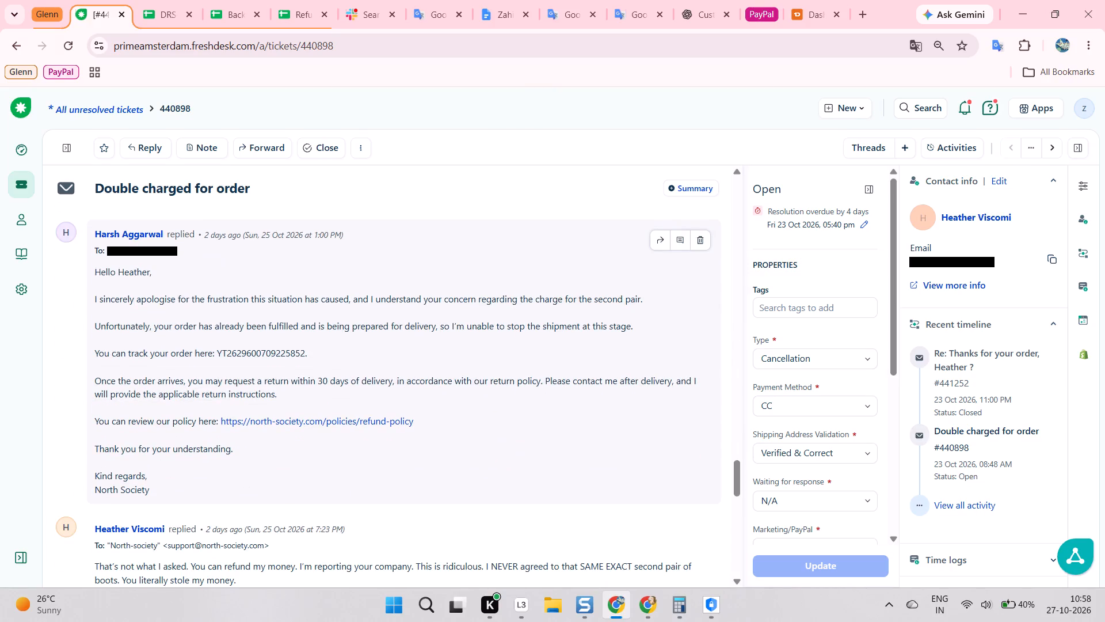
left_click(407, 365)
scroll(434, 374, "down", 4)
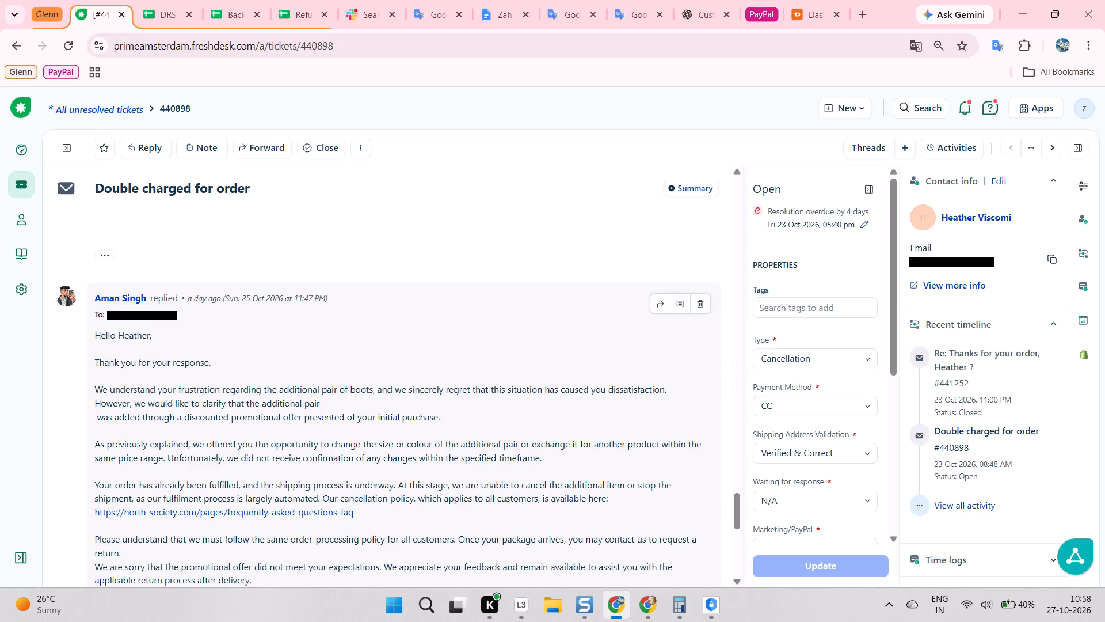
left_click(478, 377)
scroll(469, 359, "down", 2)
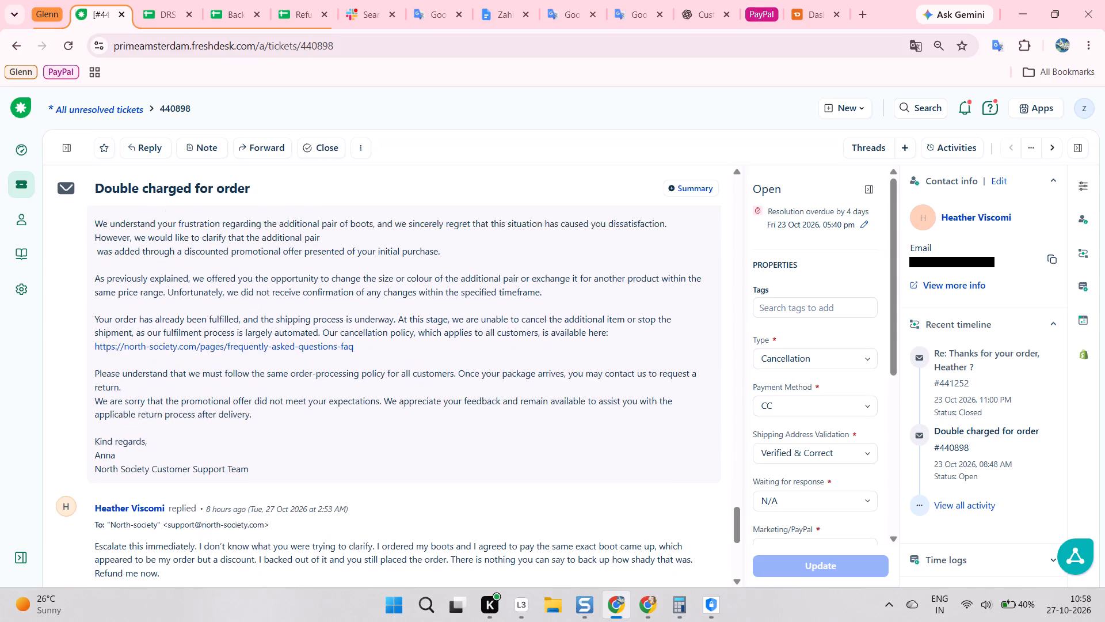
scroll(422, 351, "down", 1)
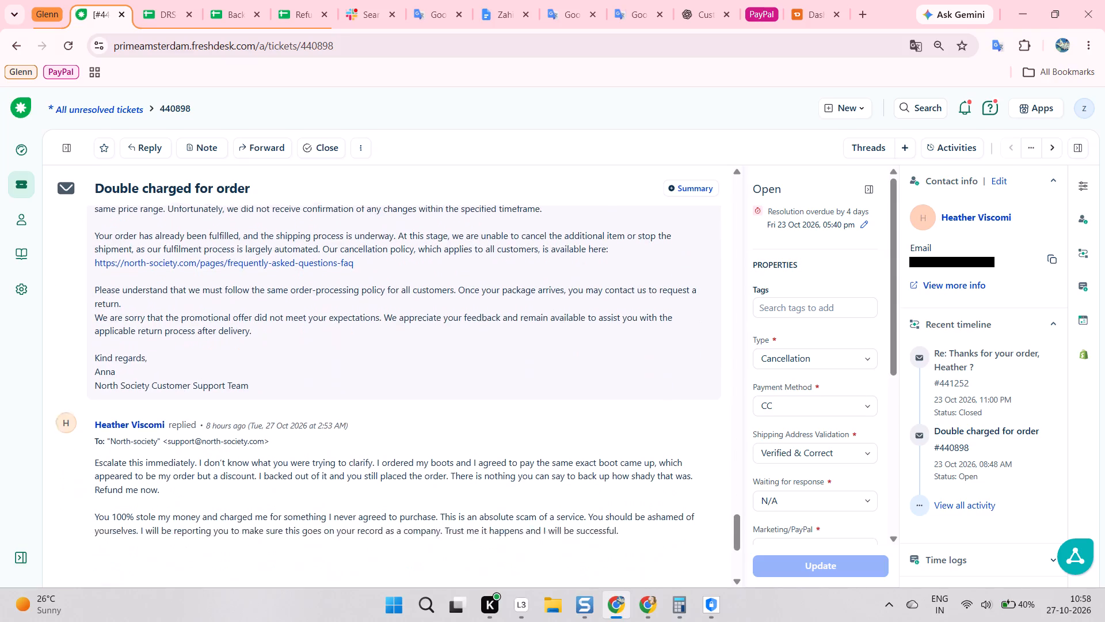
scroll(391, 355, "down", 1)
scroll(300, 350, "down", 1)
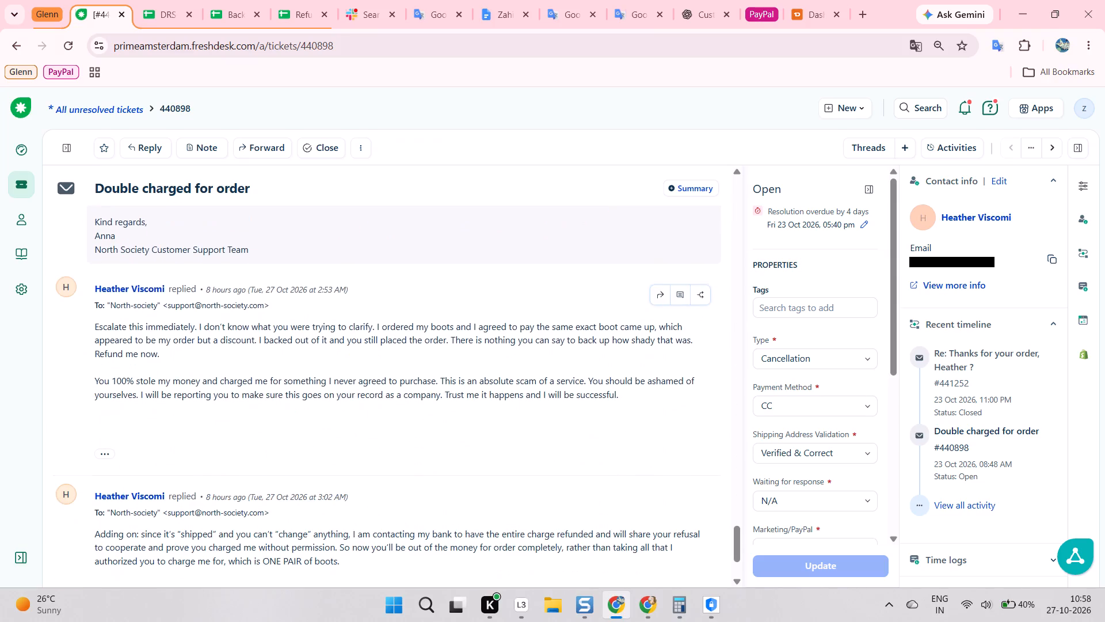
scroll(309, 348, "down", 4)
scroll(327, 352, "up", 5)
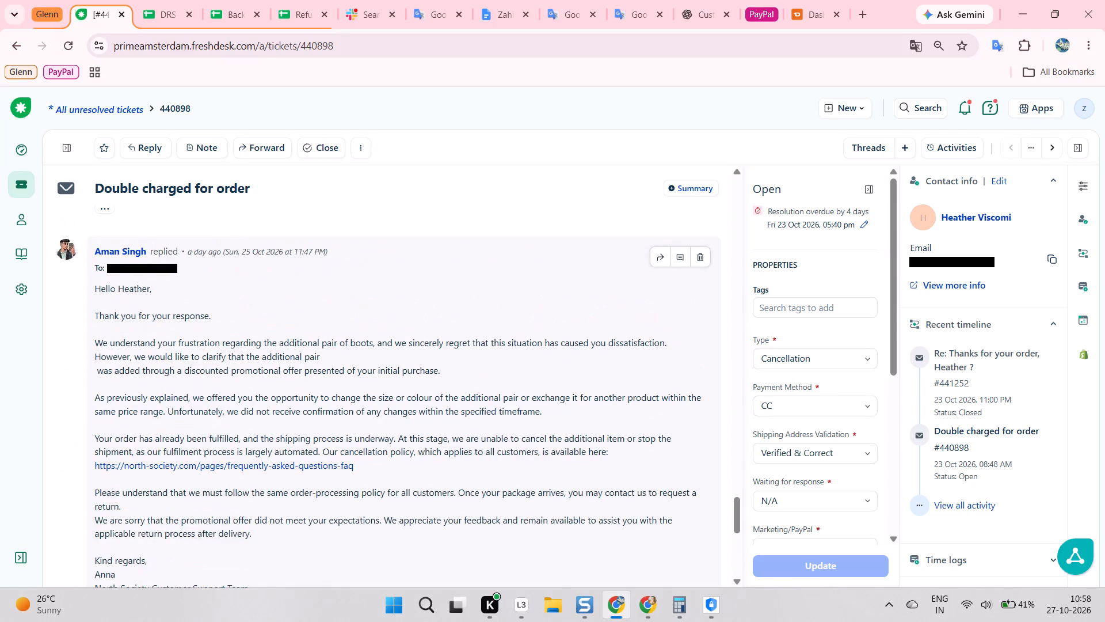
scroll(347, 351, "up", 2)
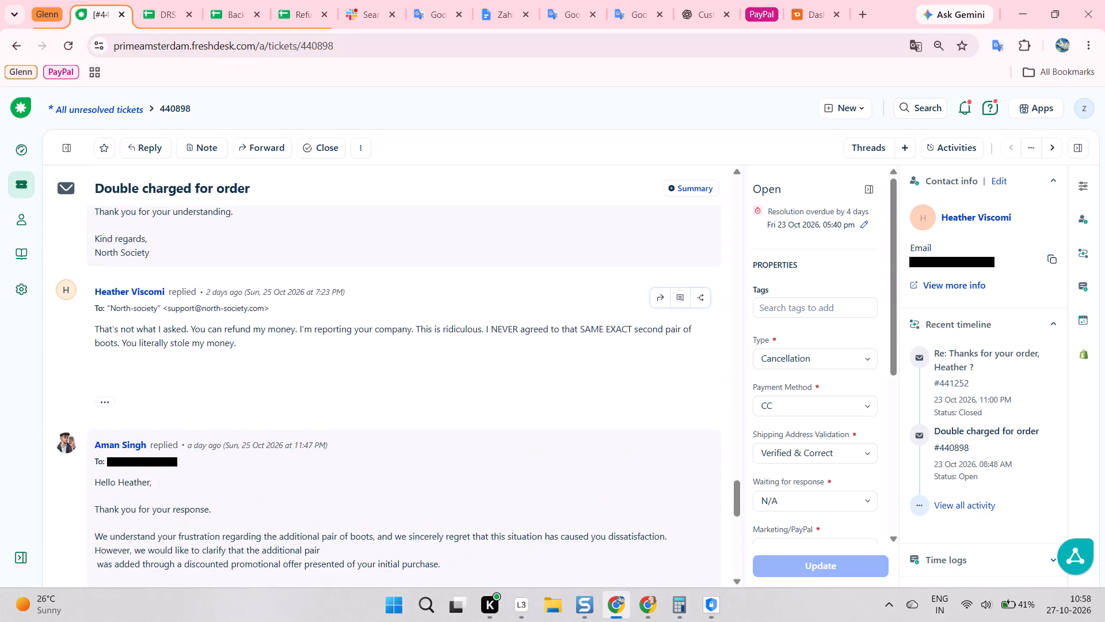
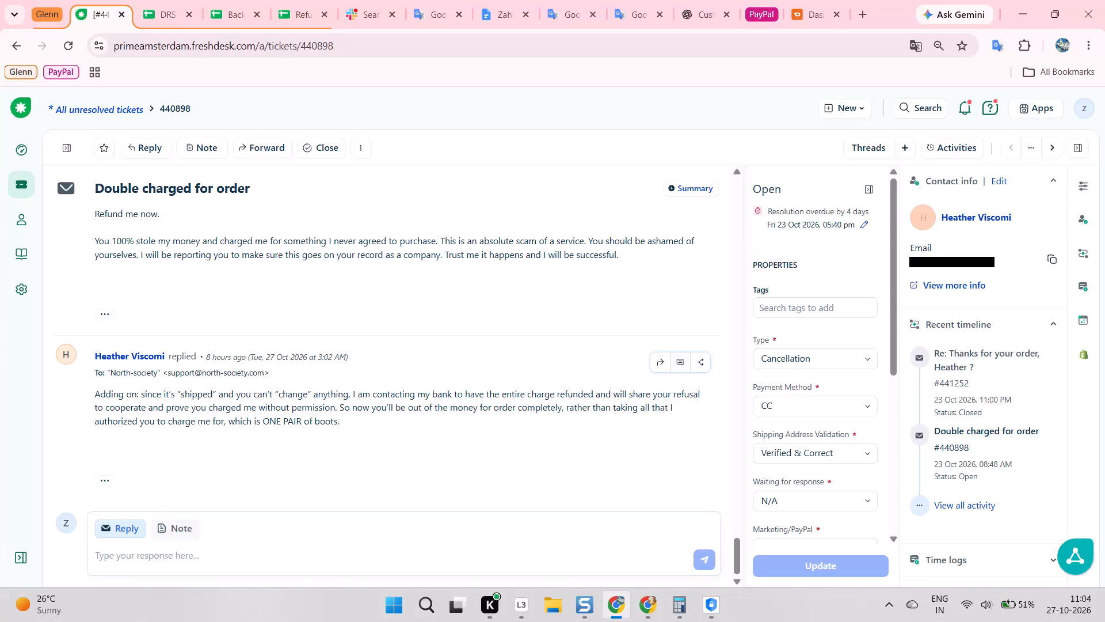
Read the Hindi translation of the customer's 27 Oct 3:02 AM message in Google Translate.
left_click(642, 0)
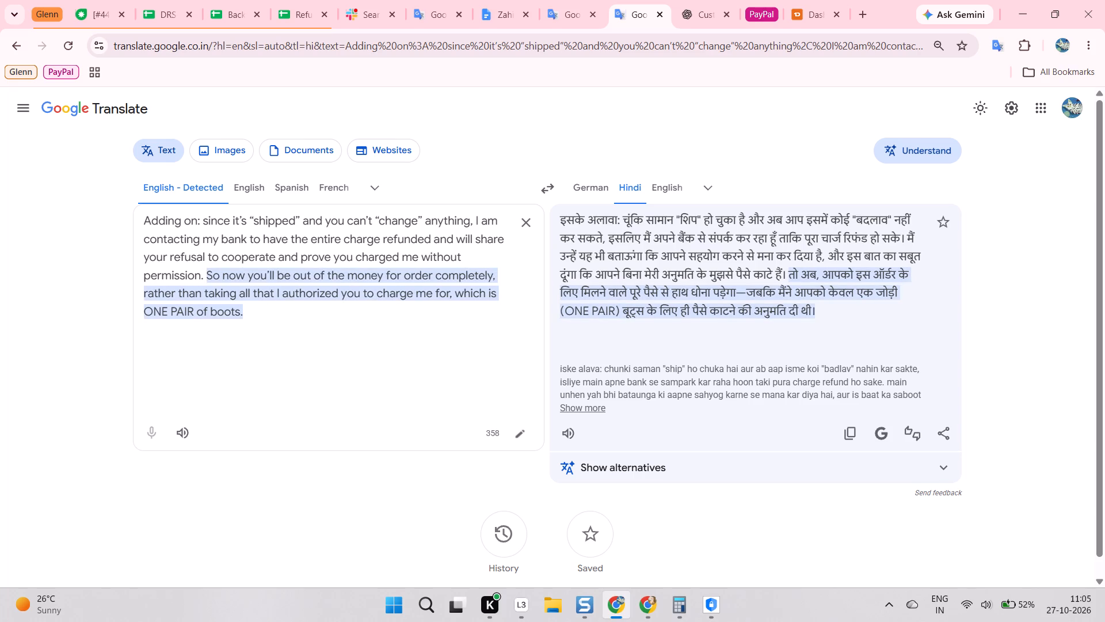
scroll(632, 311, "down", 2)
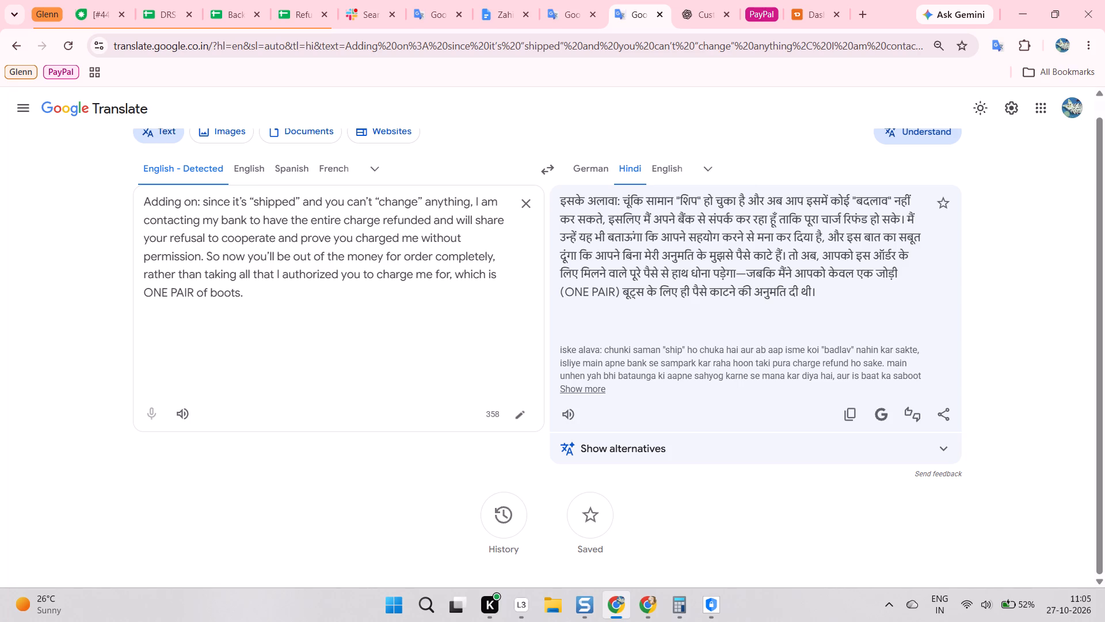
left_click(98, 0)
left_click(440, 324)
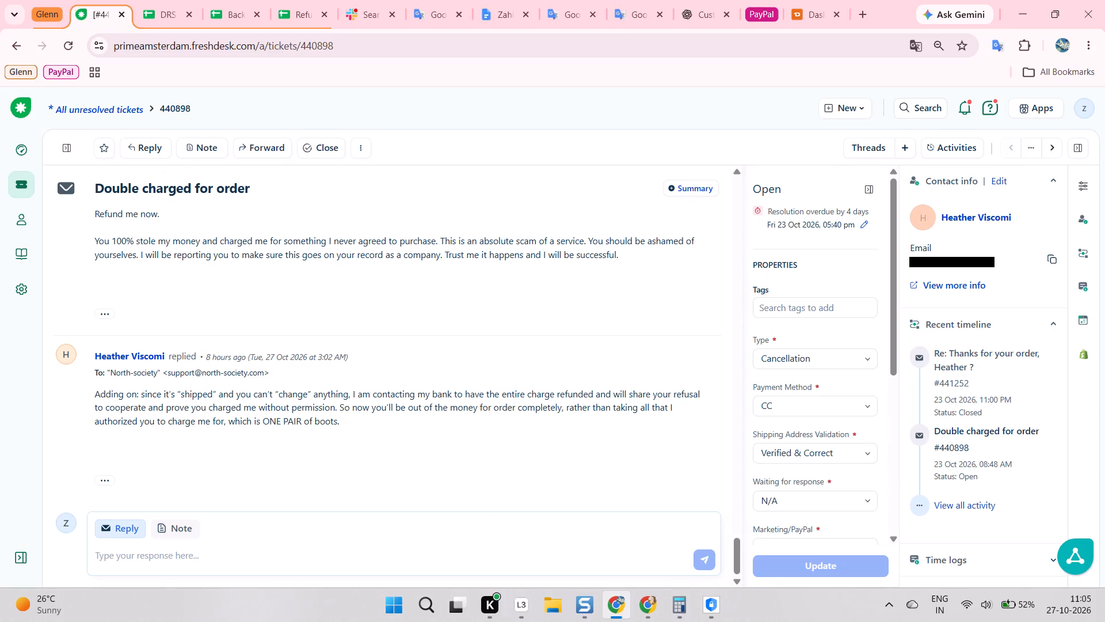
left_click(1046, 258)
left_click(1048, 257)
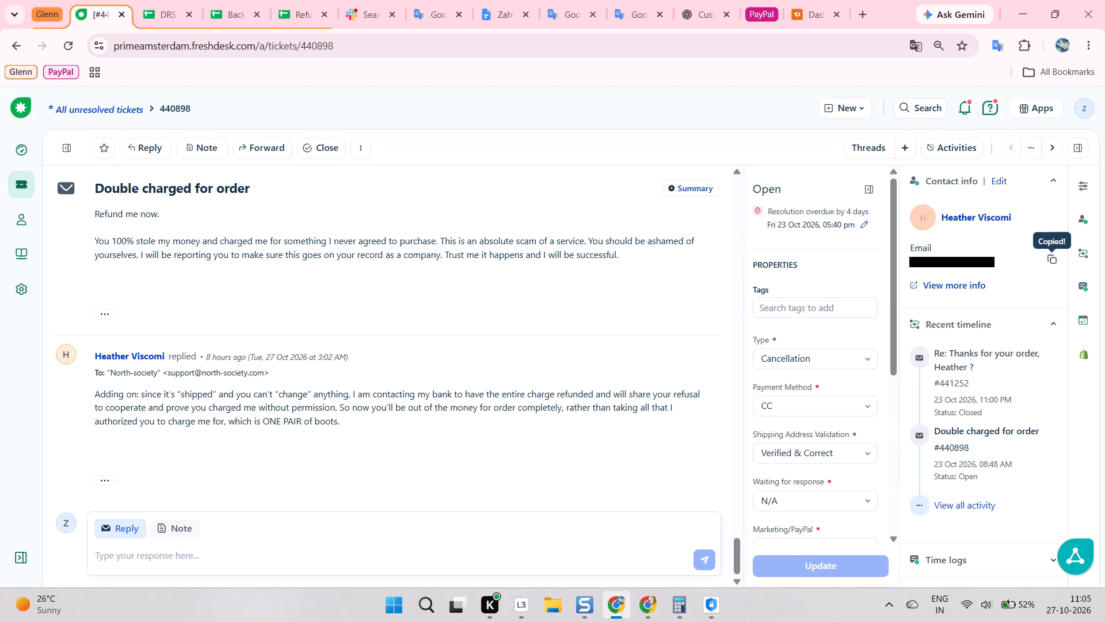
left_click(406, 274)
scroll(378, 277, "up", 2)
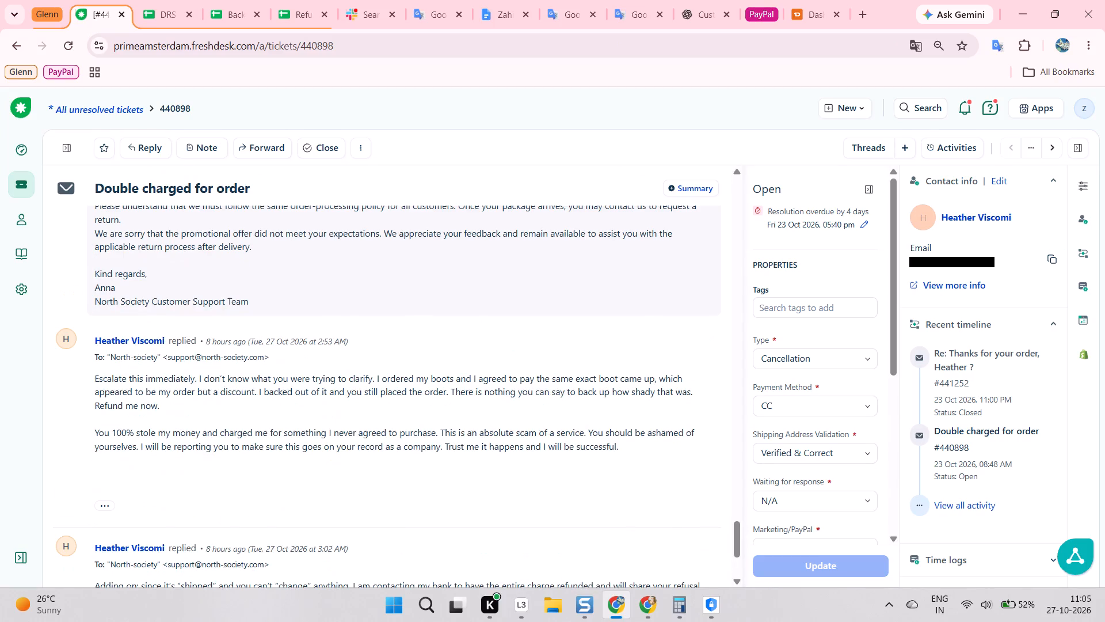
left_click(379, 282)
key("alt+Tab")
scroll(301, 178, "up", 1)
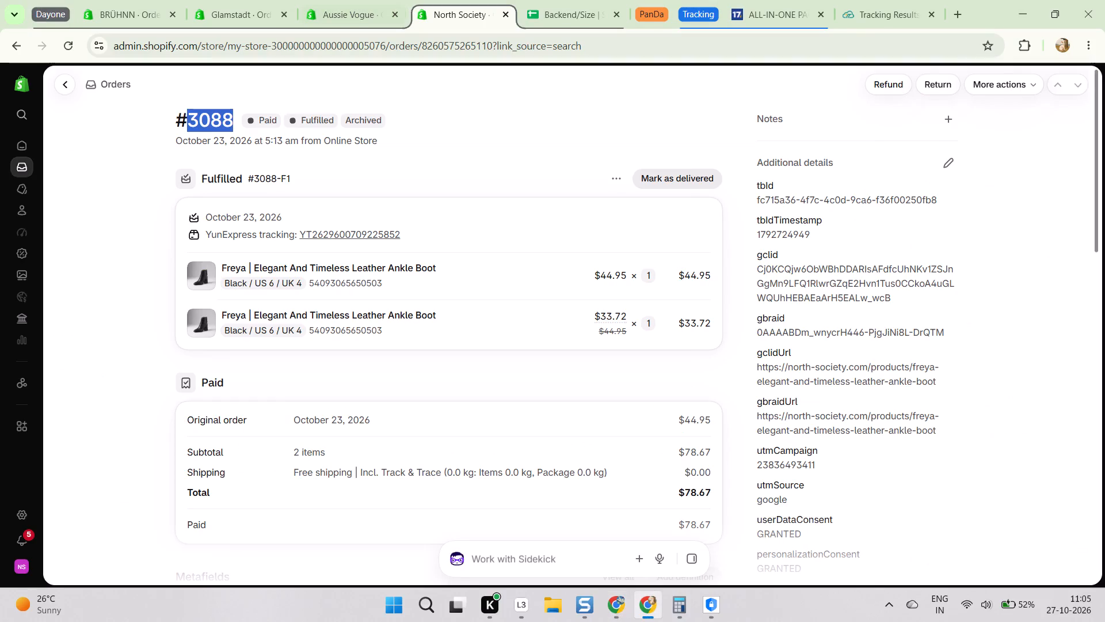
key("ctrl+f")
key("ctrl+v")
scroll(791, 145, "up", 4)
left_click(984, 75)
scroll(545, 223, "up", 10)
left_click(455, 196)
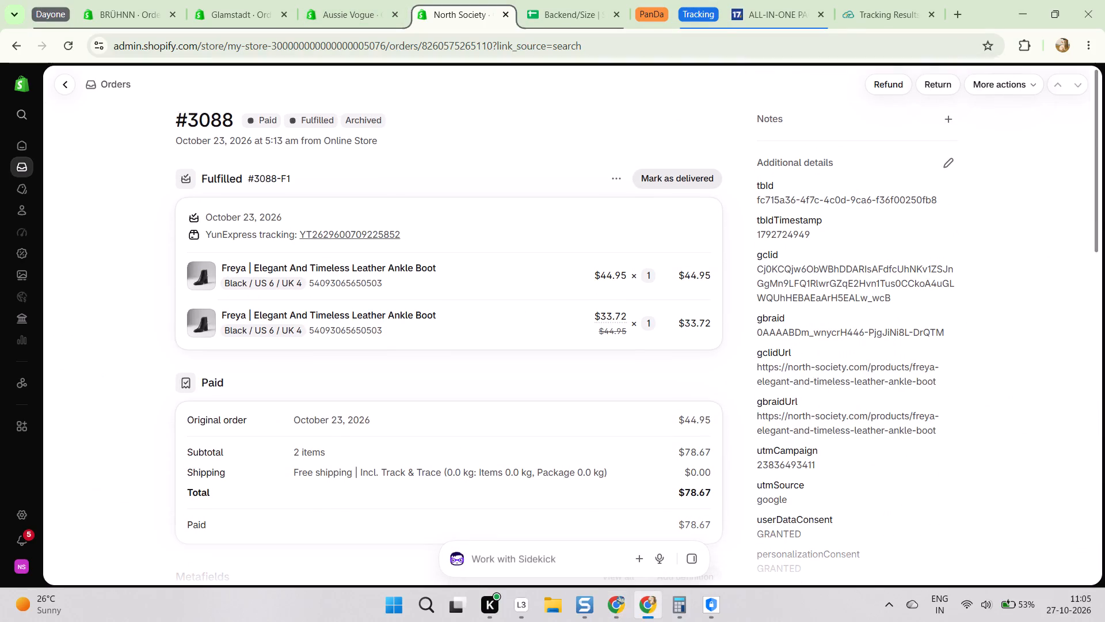
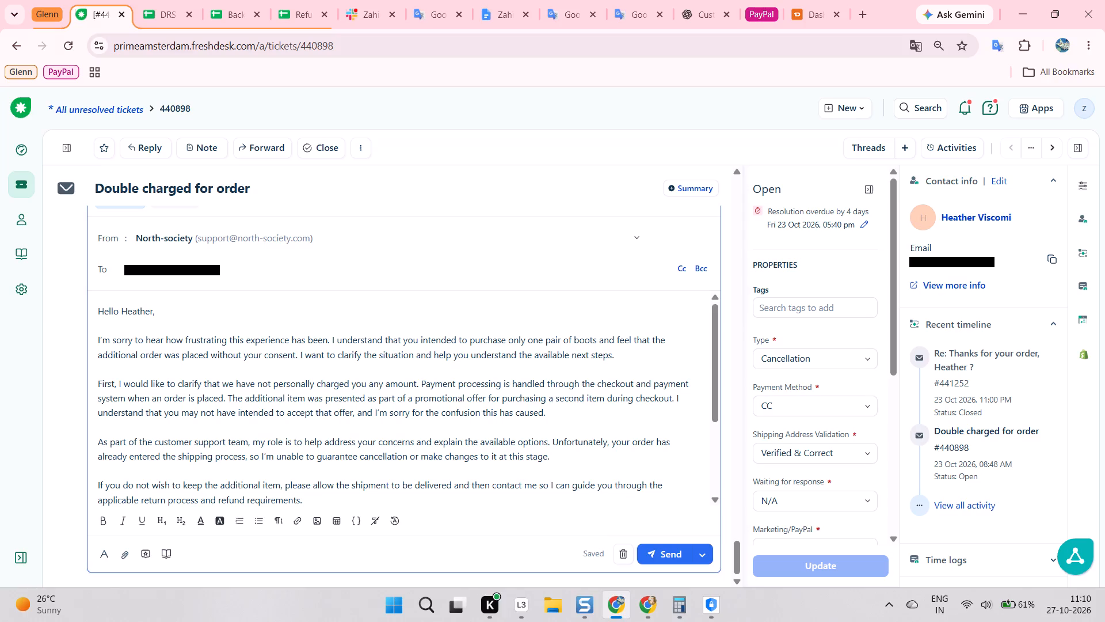
Read the reply through to the signature and send it to the customer.
scroll(317, 416, "down", 1)
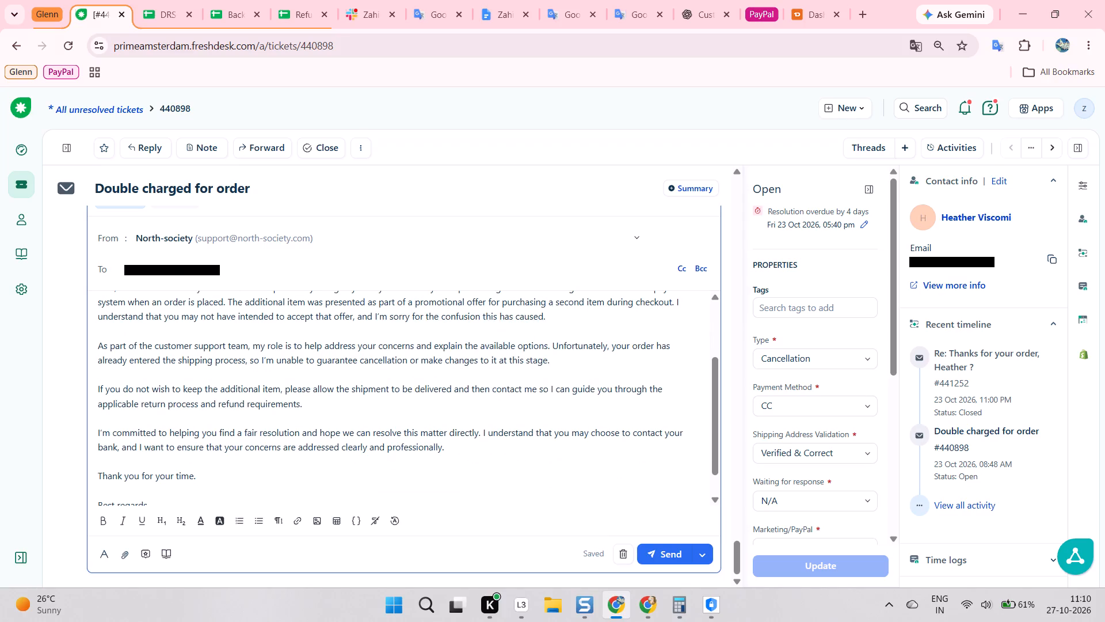
scroll(420, 452, "down", 6)
scroll(625, 540, "down", 1)
left_click(662, 557)
Set the status of ticket 440898 to Resolved and save the ticket properties.
scroll(433, 403, "down", 4)
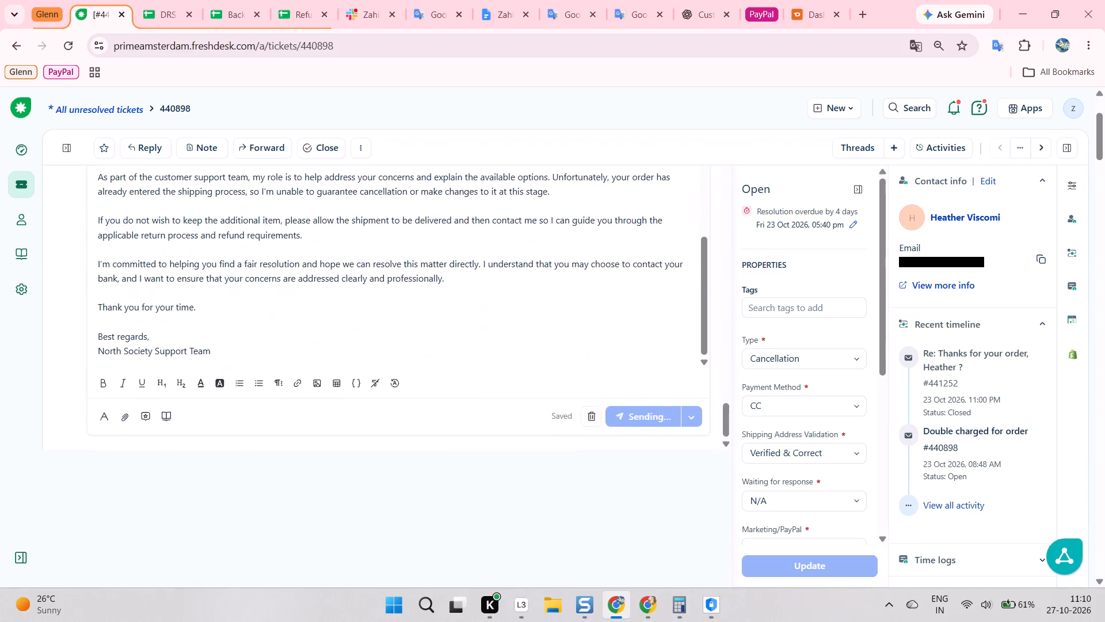
scroll(501, 369, "down", 2)
scroll(794, 348, "down", 3)
left_click(800, 303)
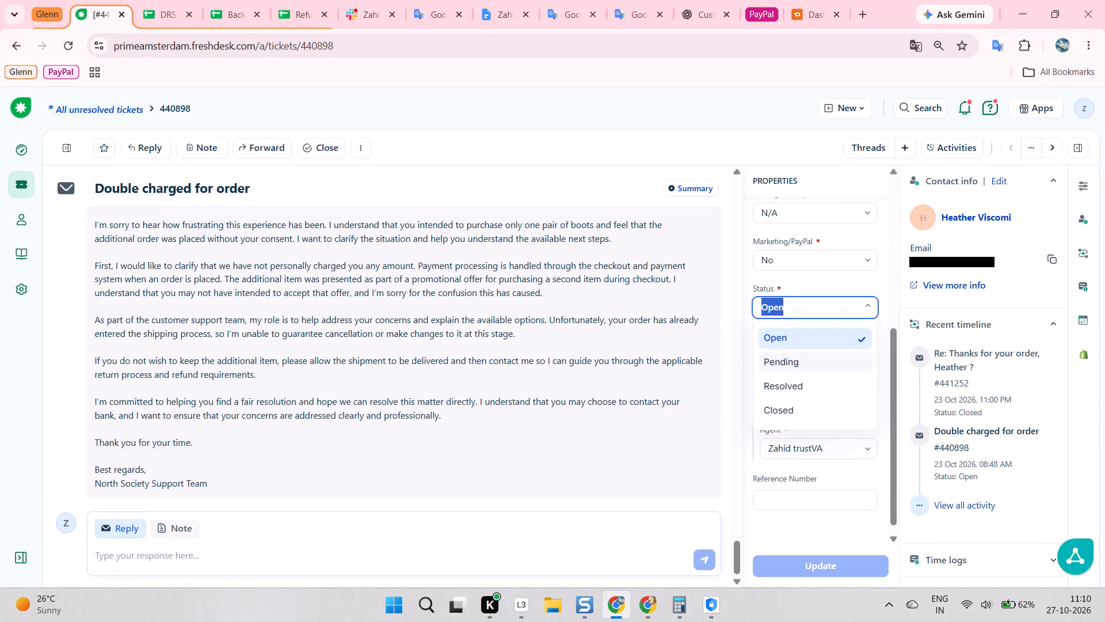
left_click(799, 382)
key("Tab")
key("Tab")
key("Tab")
scroll(803, 423, "down", 4)
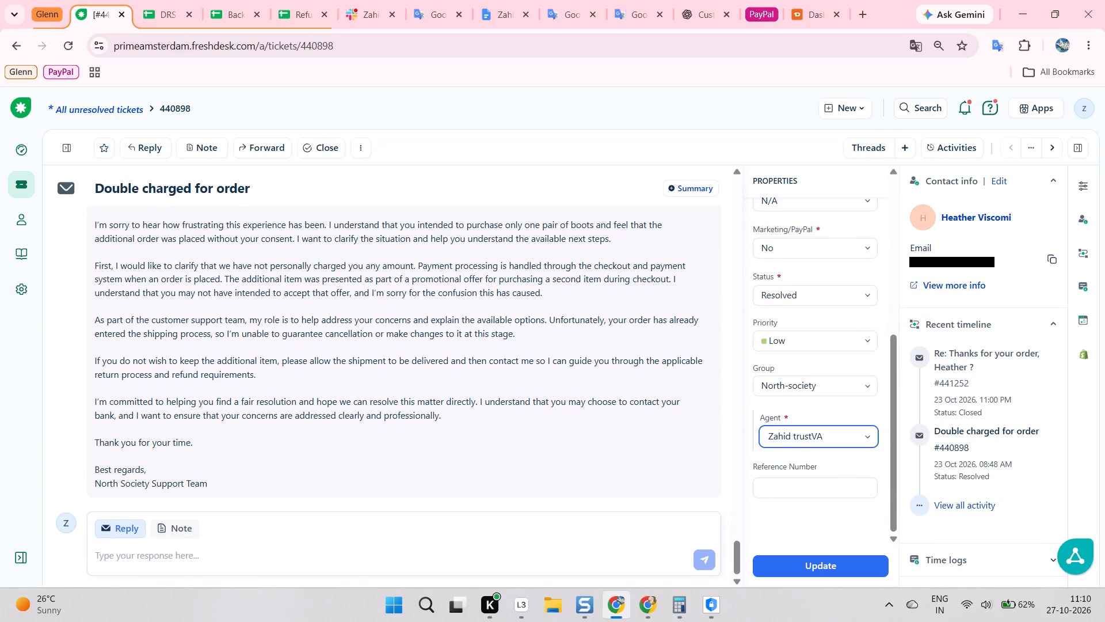
left_click(811, 556)
Copy ticket number 440898 and log it in the next free cell under ZAHID on the Oct 27 sheet of DRS- October 2026.
scroll(568, 445, "down", 2)
double_click(170, 107, "ctrl")
key("ctrl+c")
key("ctrl+c")
left_click(159, 0)
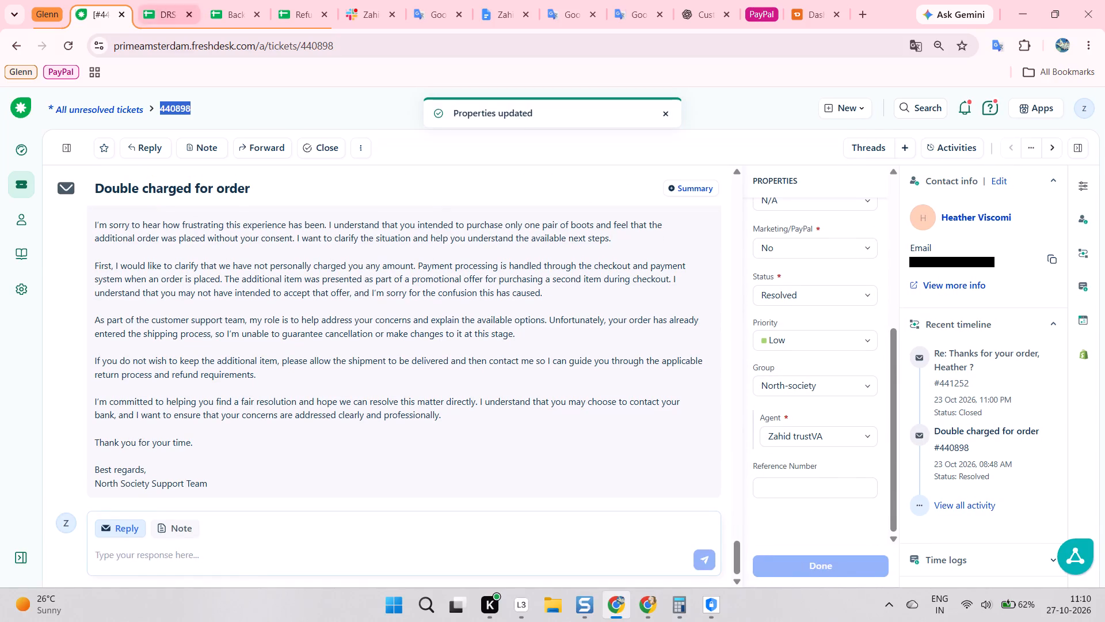
key("ctrl+v")
left_click(425, 305)
scroll(426, 304, "down", 1)
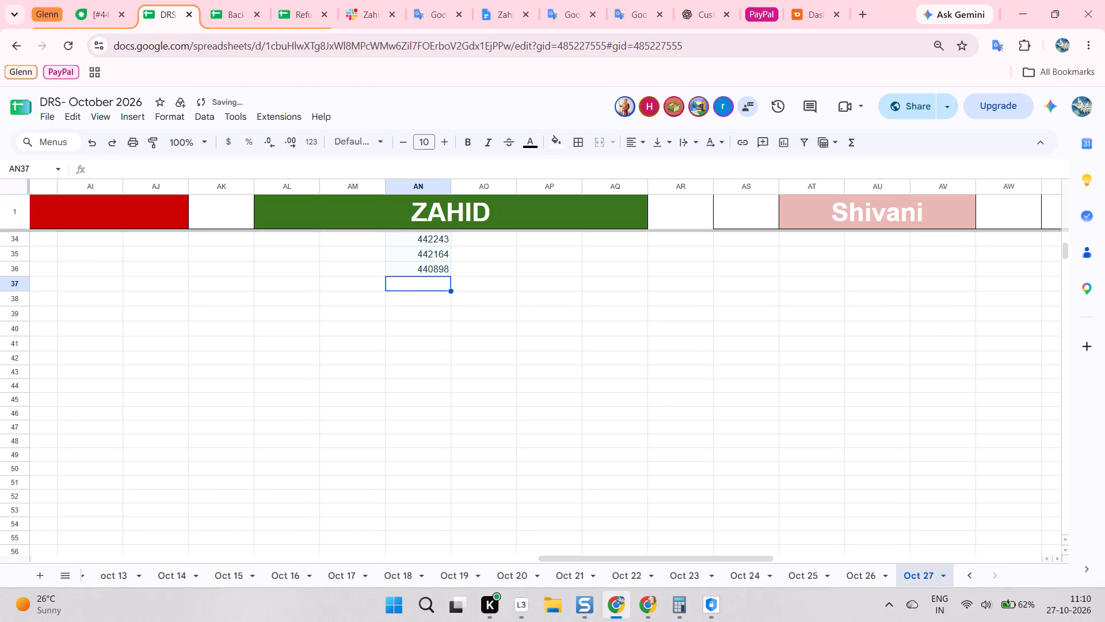
Return to the unresolved tickets list and open ticket 435836, "New customer message on 12 October 2026 at 5:35 am".
left_click(99, 9)
left_click(18, 184)
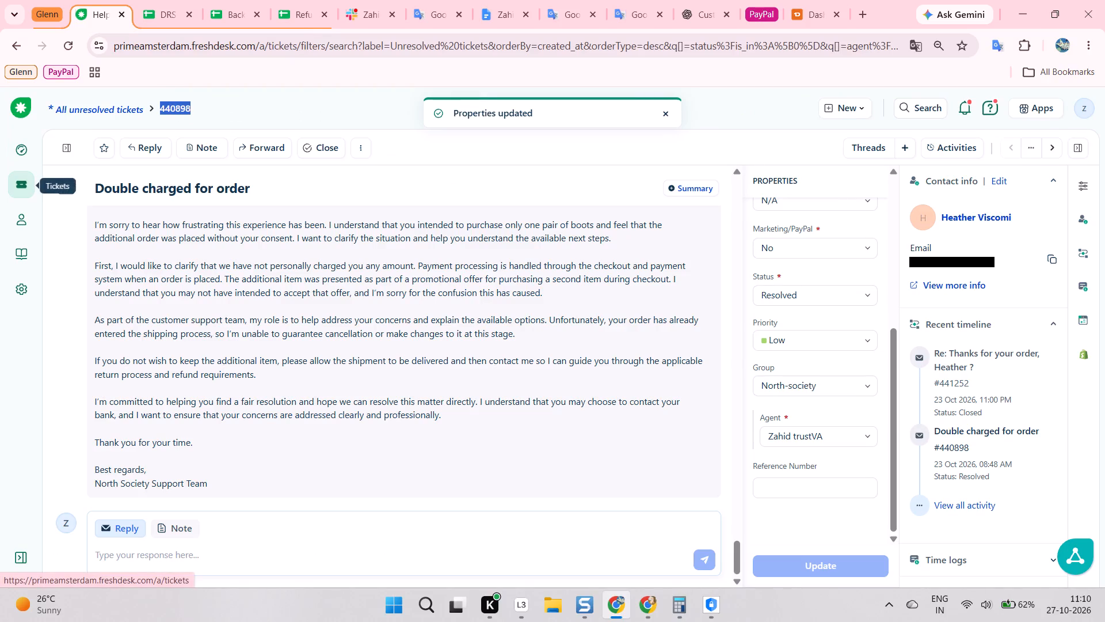
scroll(223, 213, "down", 1)
scroll(277, 219, "down", 1)
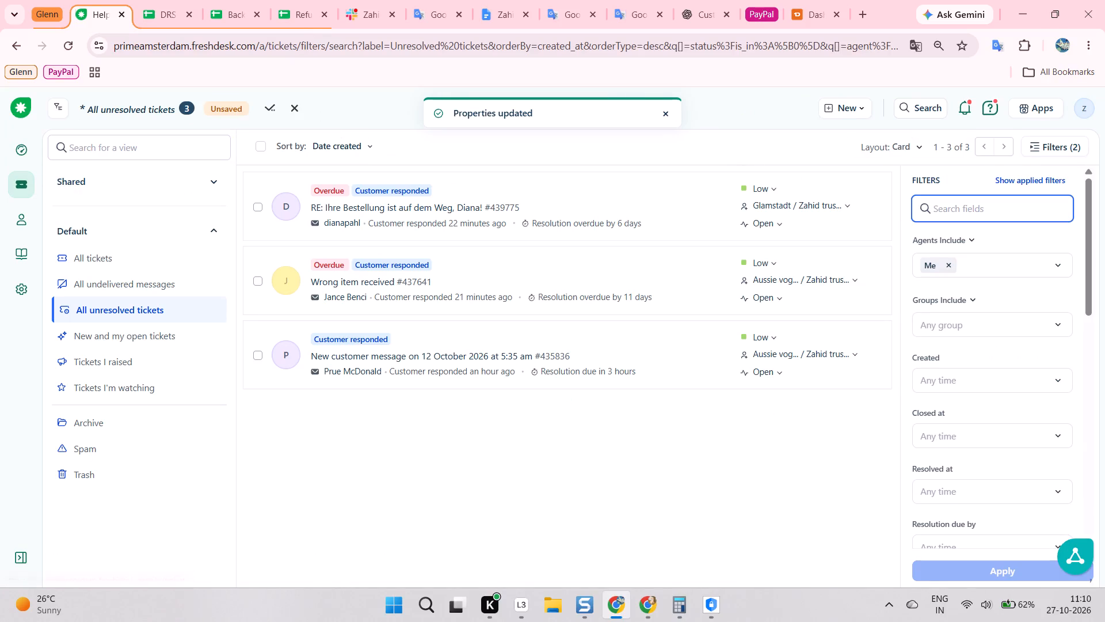
scroll(422, 283, "down", 1)
left_click(410, 359)
Read the original contact-form message and the customer's latest reply in ticket 435836.
scroll(413, 293, "down", 8)
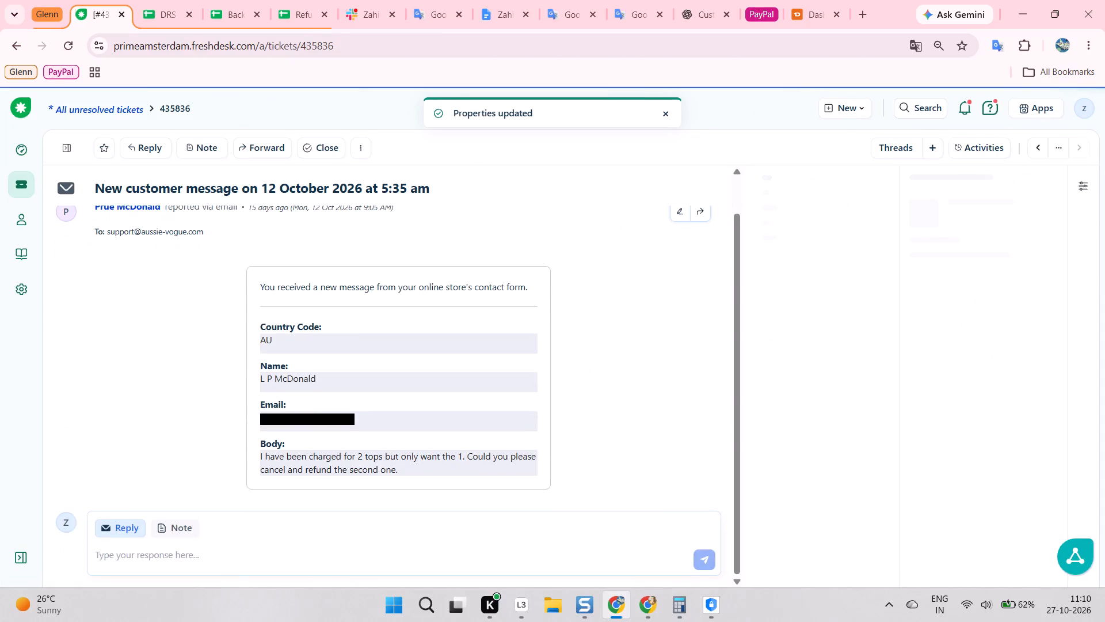
scroll(413, 317, "down", 18)
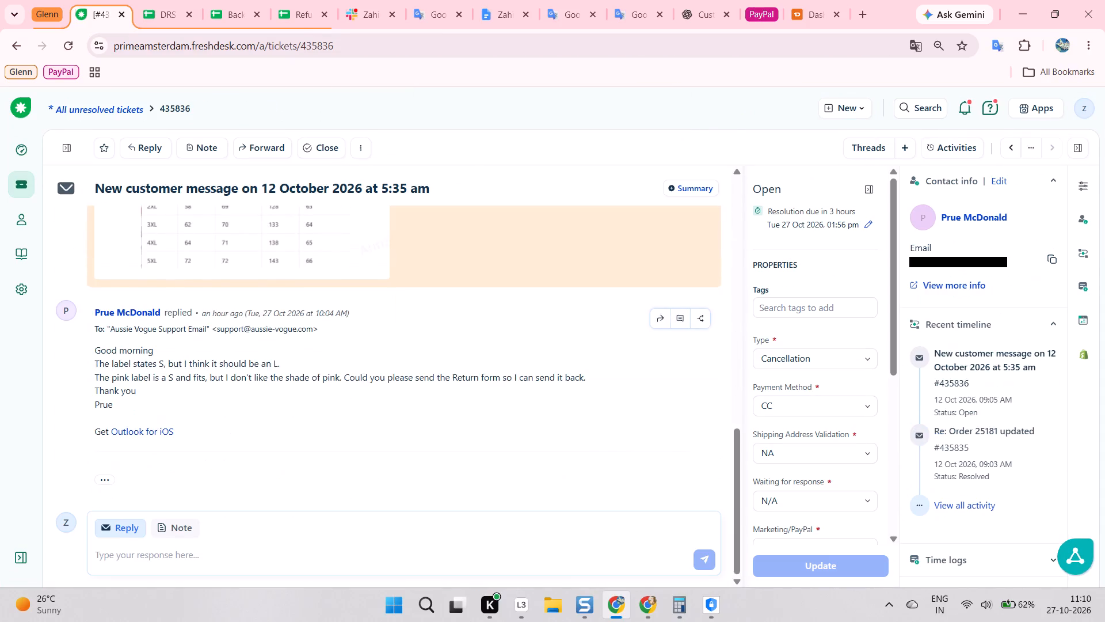
scroll(372, 320, "up", 5)
scroll(372, 320, "down", 7)
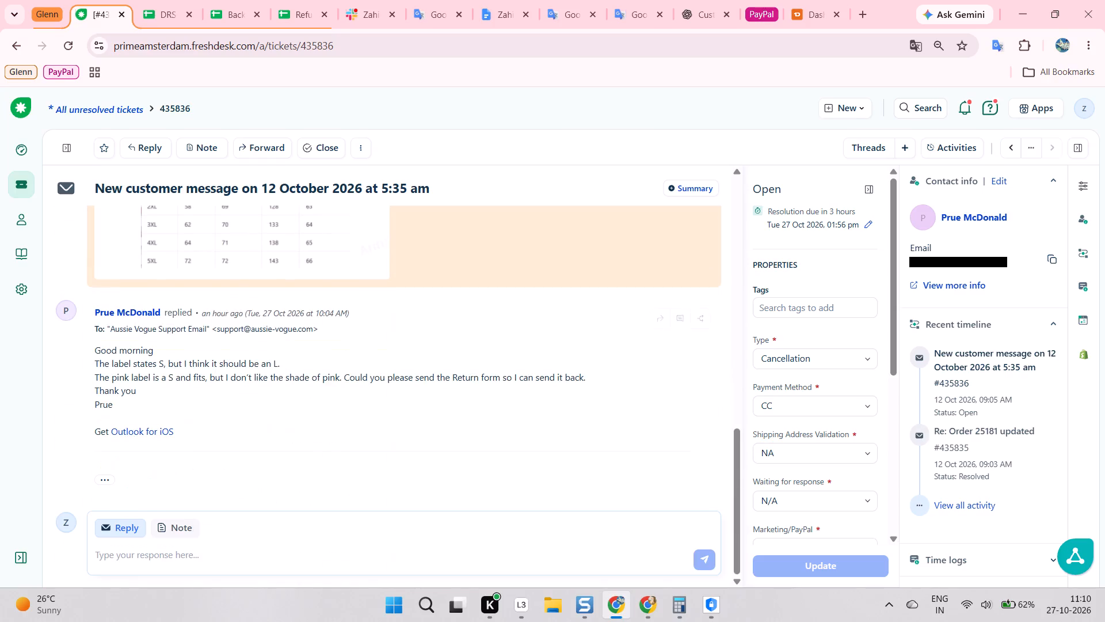
left_click(358, 361)
left_click_drag(407, 361, 413, 361)
left_click(443, 357)
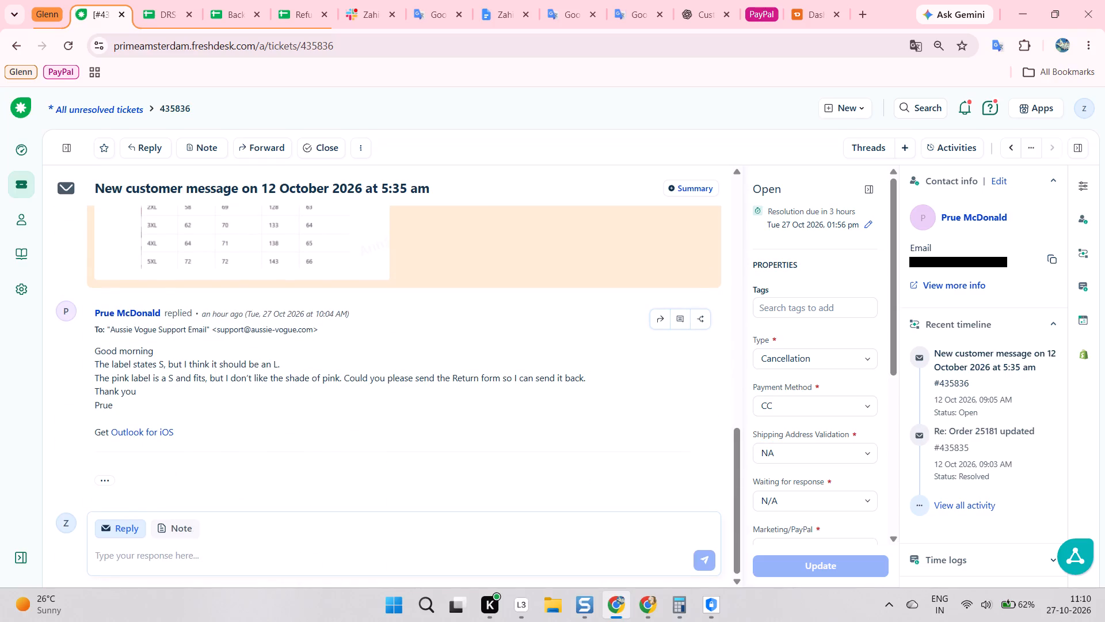
left_click(435, 333)
left_click(387, 350)
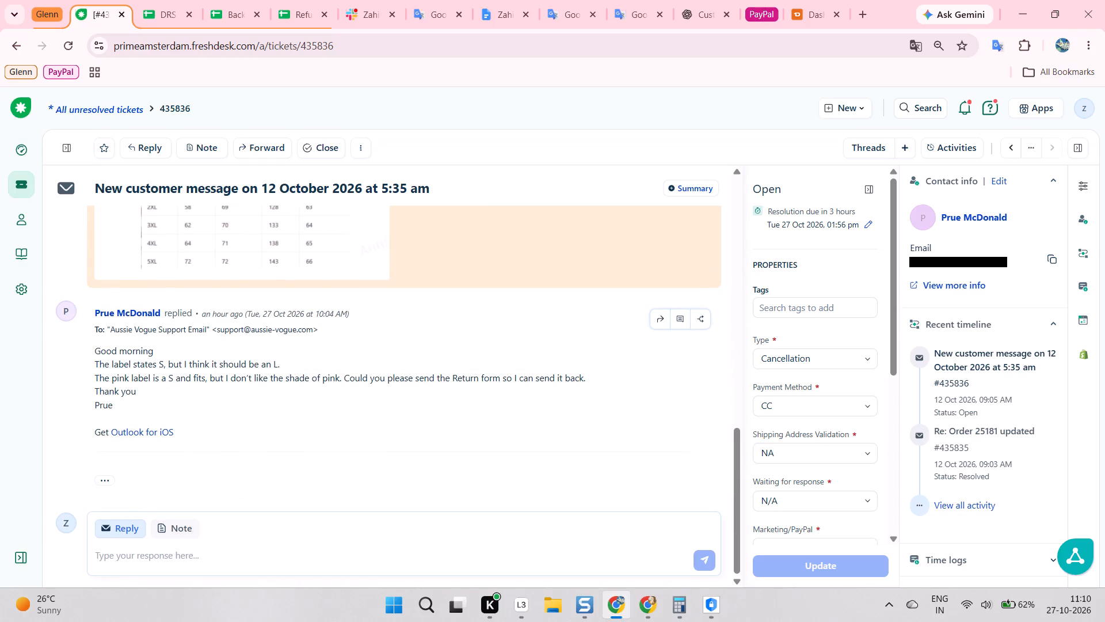
left_click(372, 346)
left_click(382, 354)
left_click(392, 361)
double_click(394, 361)
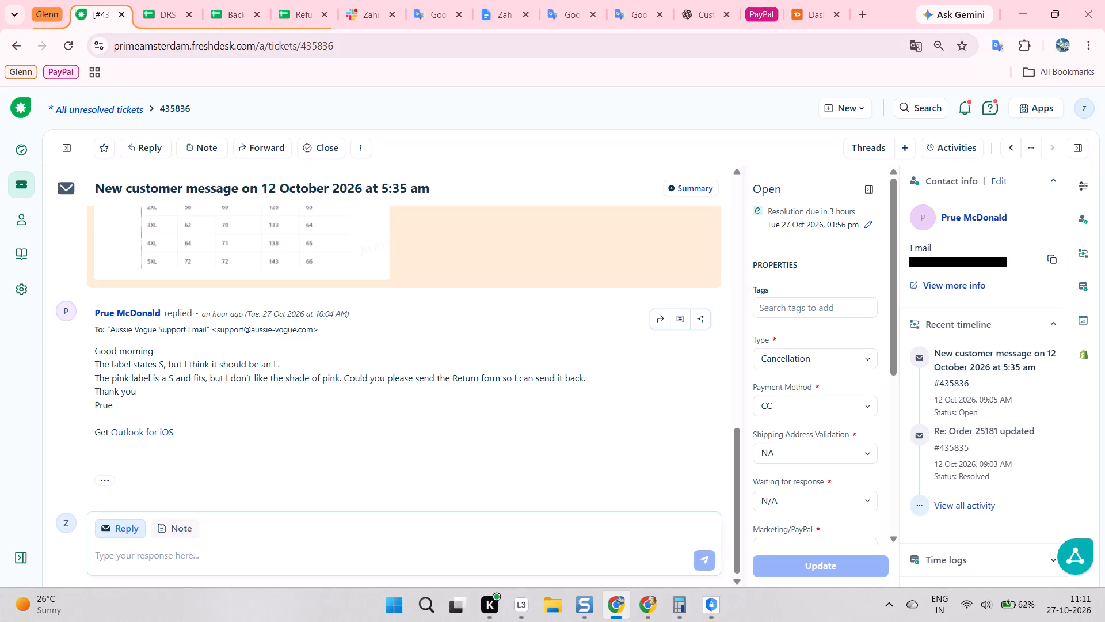
left_click(376, 380)
left_click(393, 370)
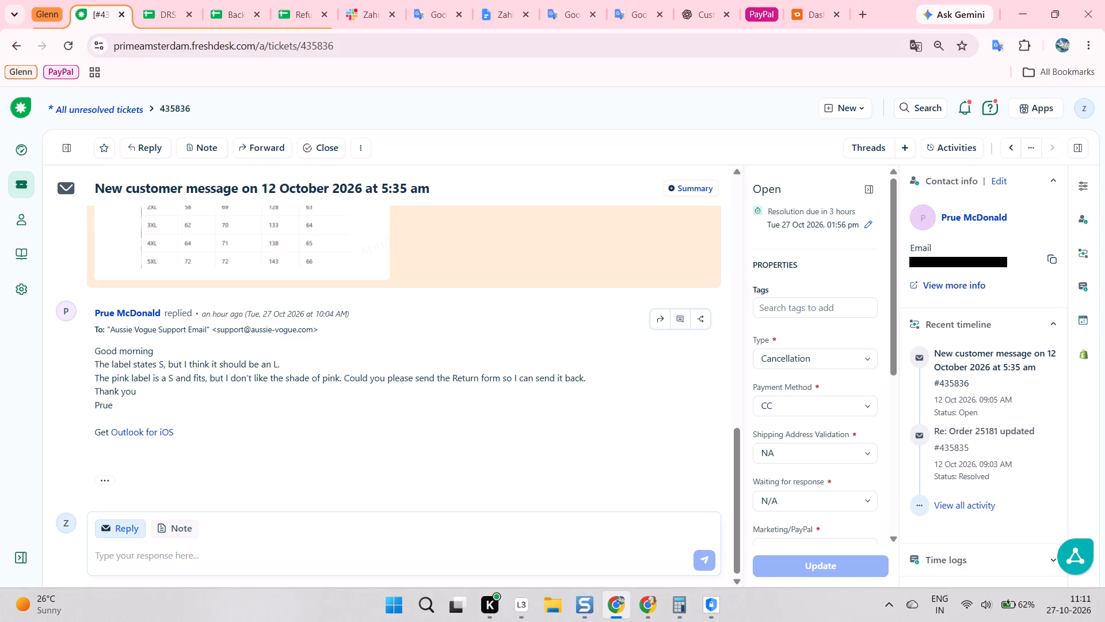
left_click(391, 337)
left_click(395, 337)
left_click_drag(403, 367, 403, 373)
left_click(441, 358)
left_click(446, 346)
left_click(1054, 259)
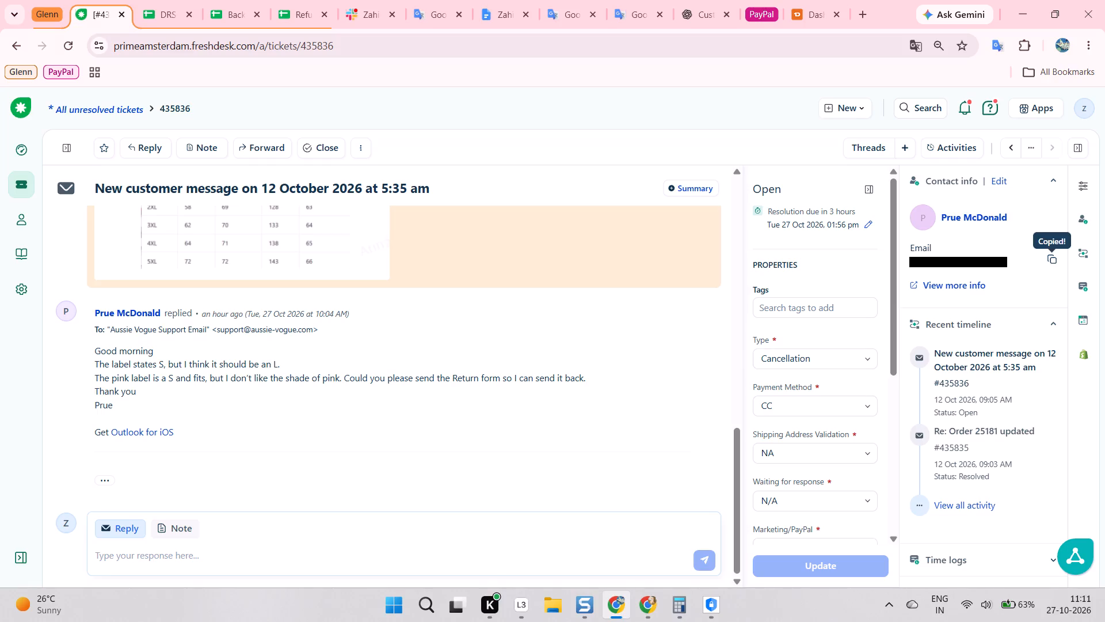
scroll(234, 358, "up", 3)
scroll(240, 317, "down", 4)
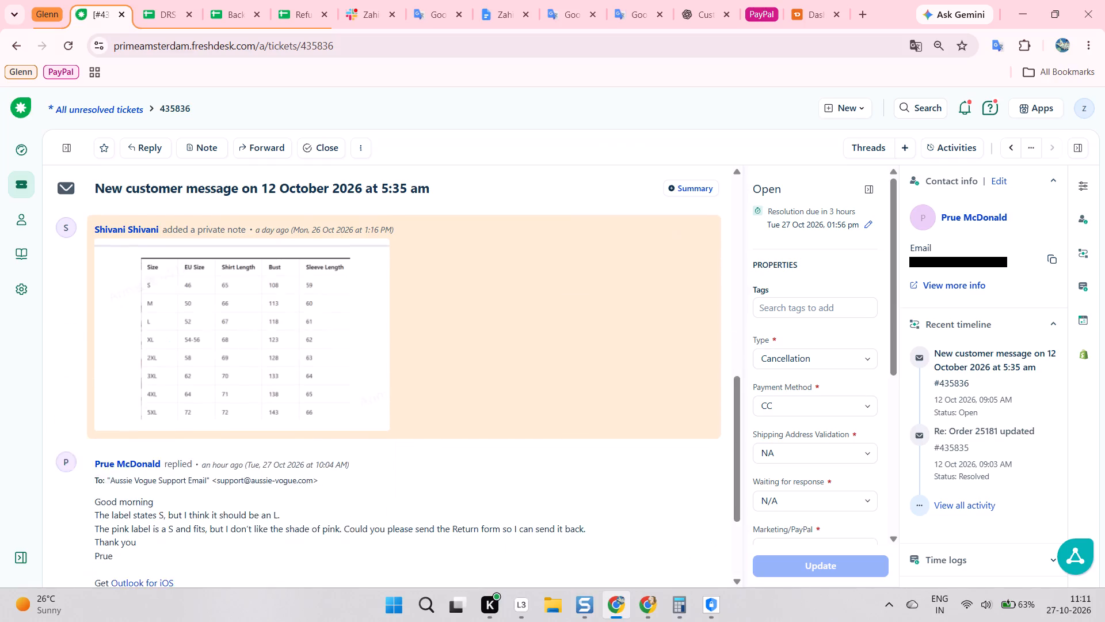
key("alt+Tab")
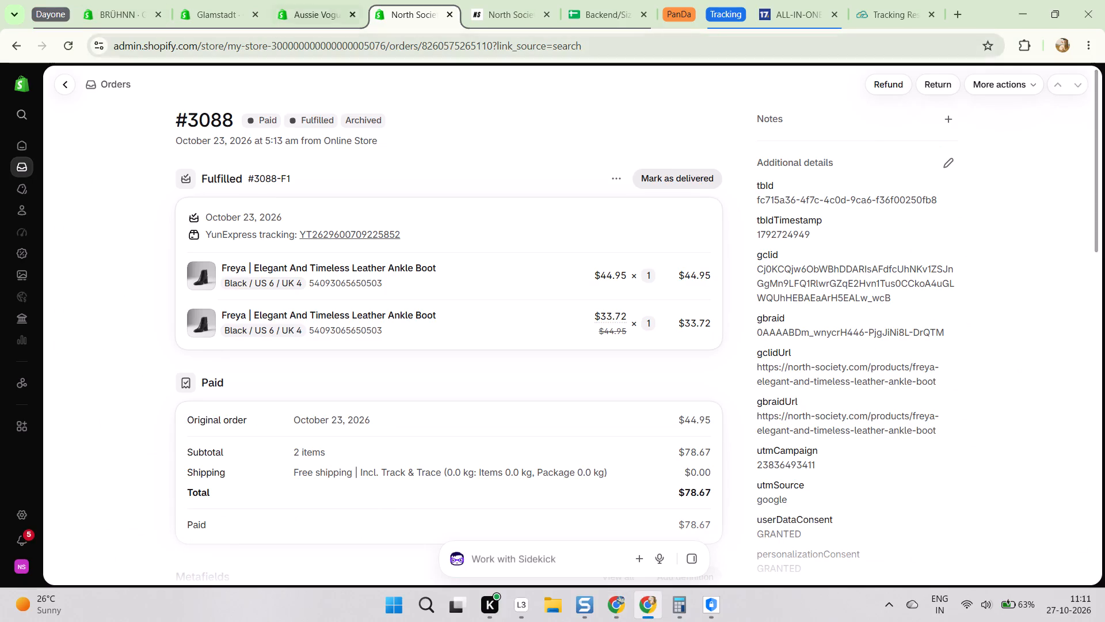
left_click(317, 0)
scroll(182, 123, "up", 2)
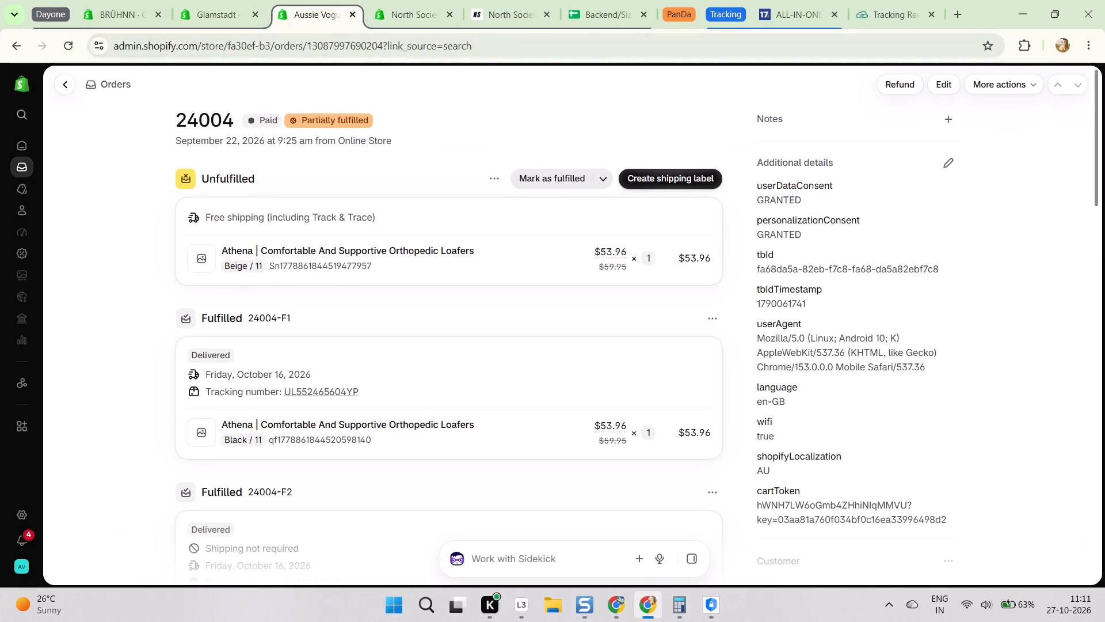
left_click(28, 114)
key("ctrl+v")
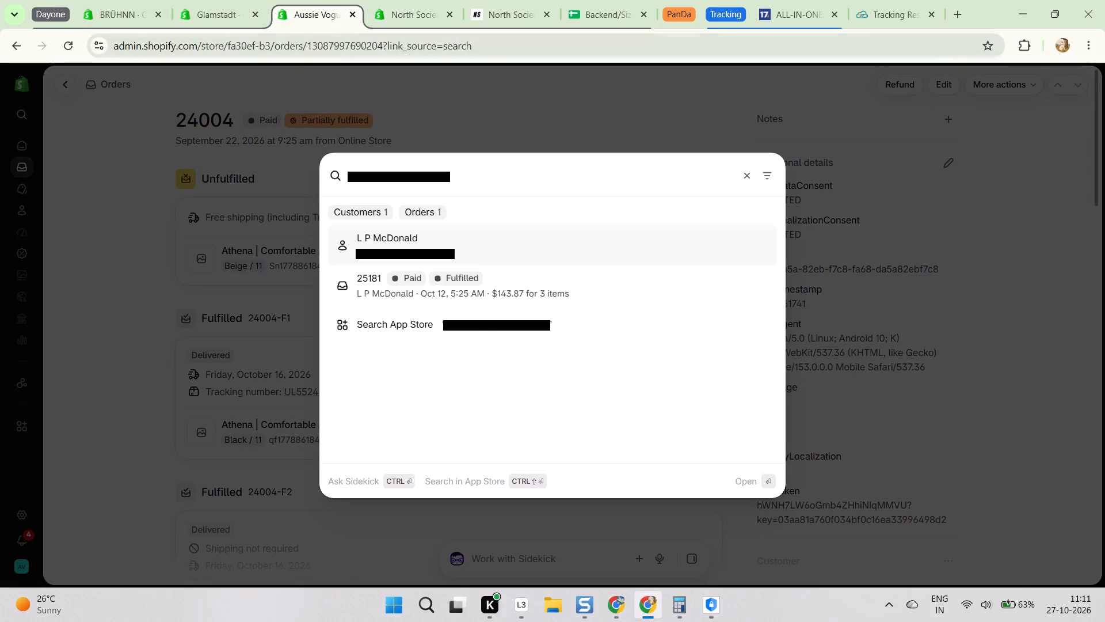
left_click(546, 13)
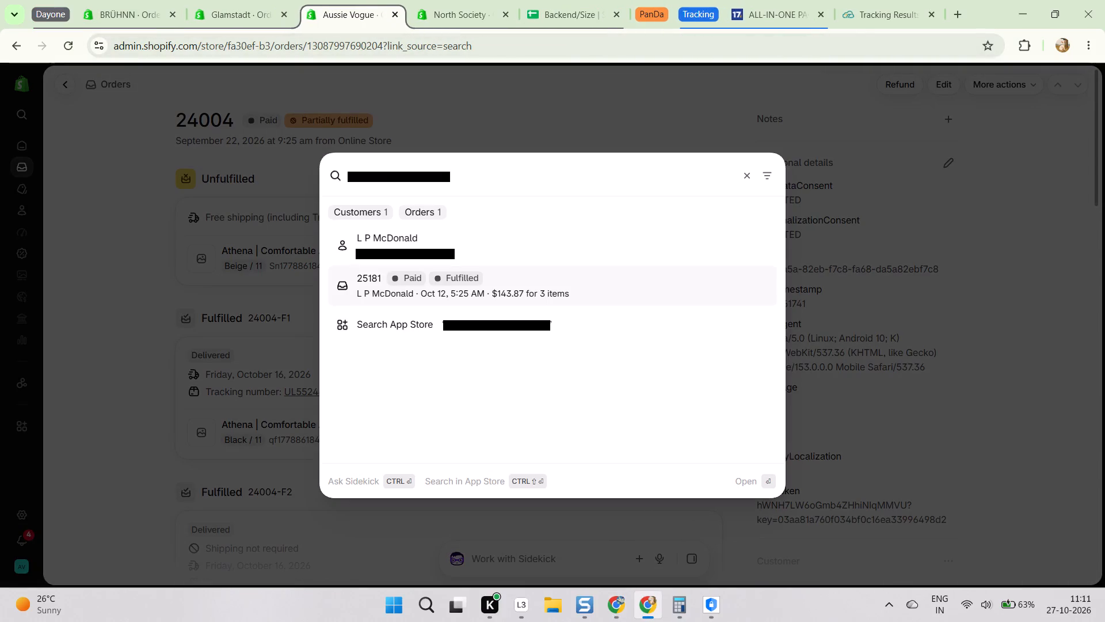
left_click(372, 278)
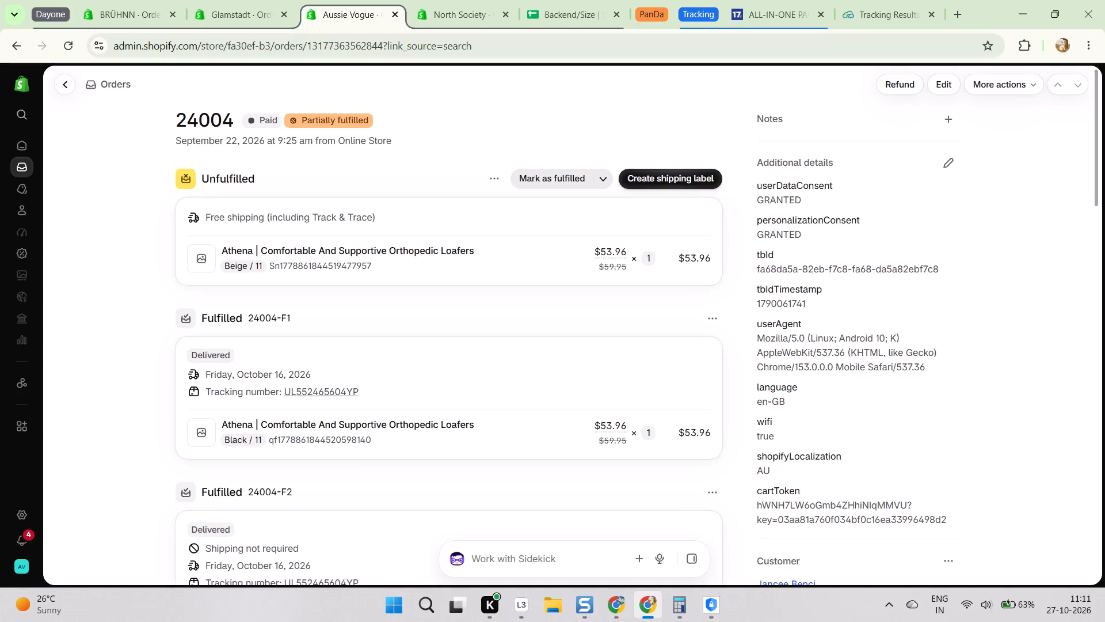
scroll(384, 247, "down", 2)
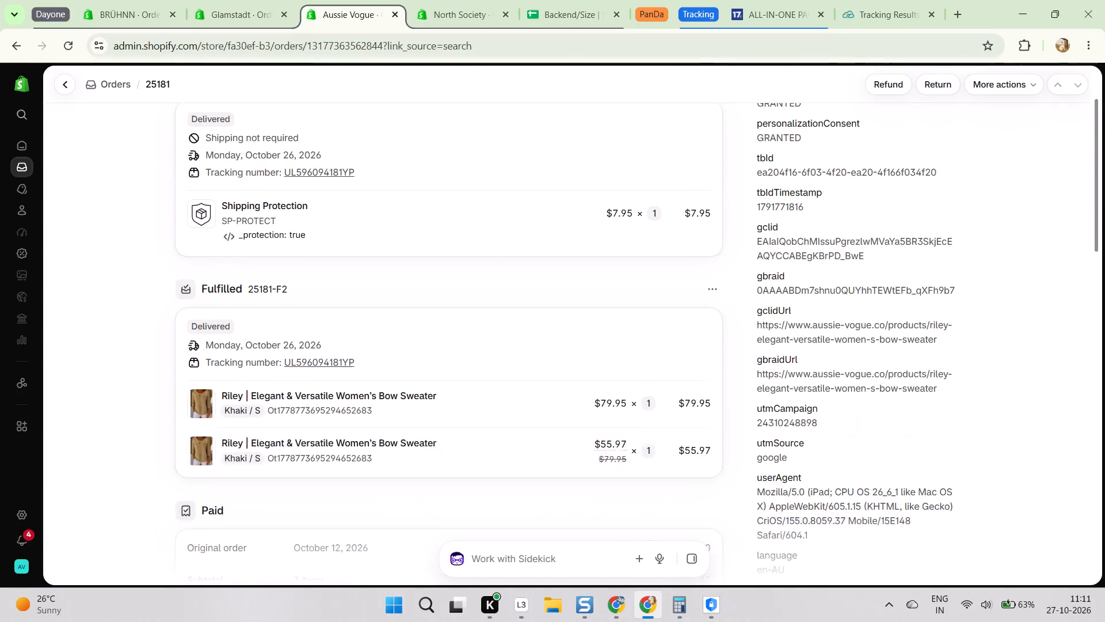
key("alt+Tab")
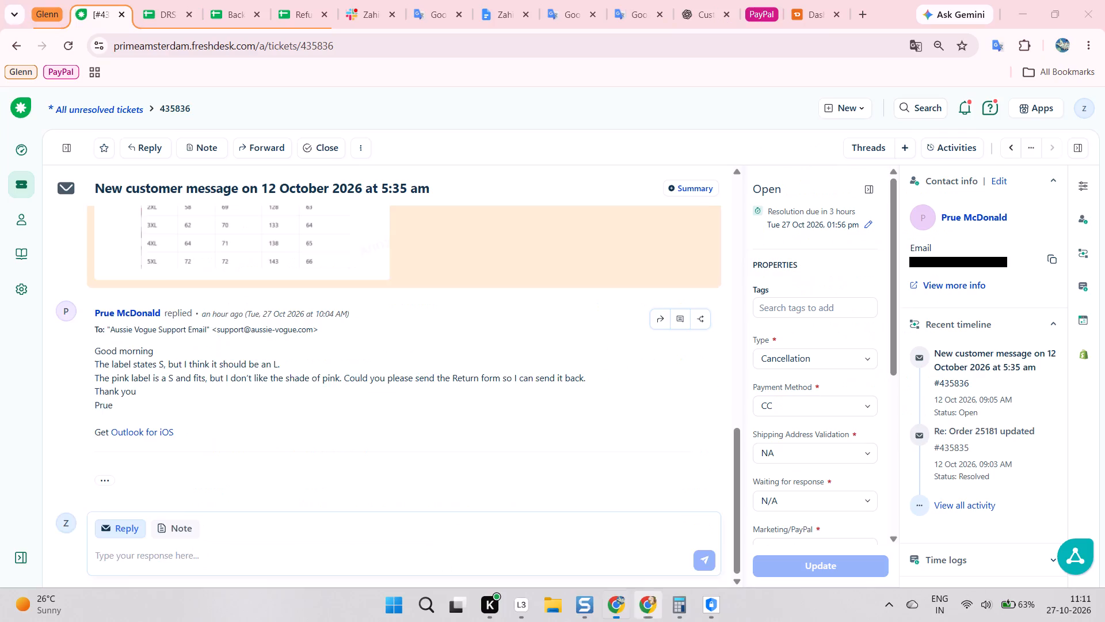
scroll(380, 281, "up", 9)
scroll(386, 287, "down", 3)
left_click(389, 269)
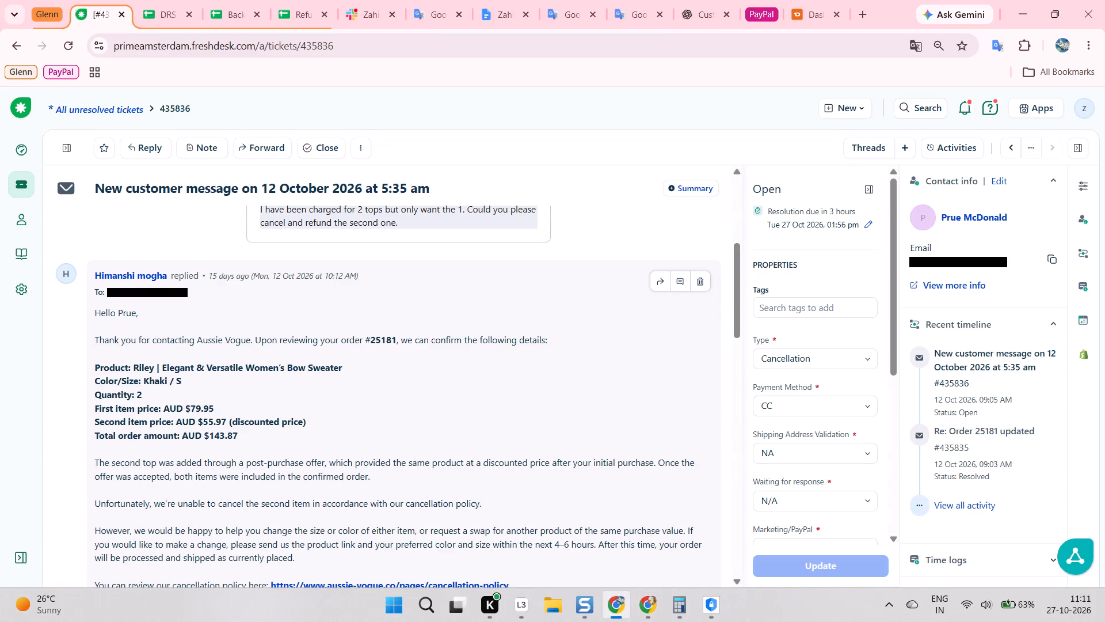
scroll(386, 285, "down", 5)
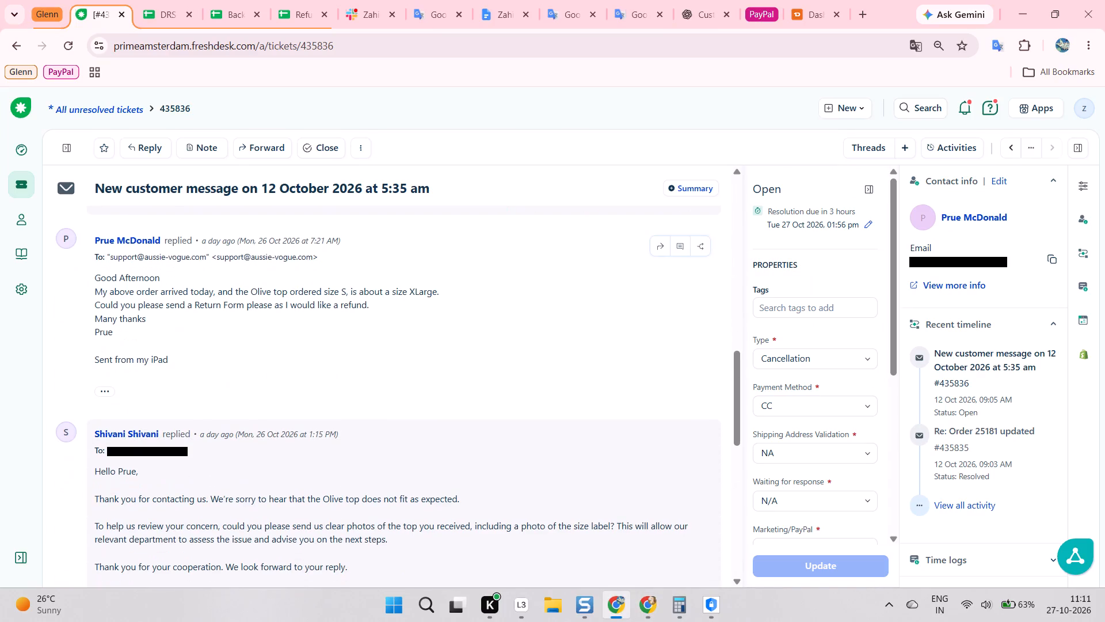
left_click(407, 321)
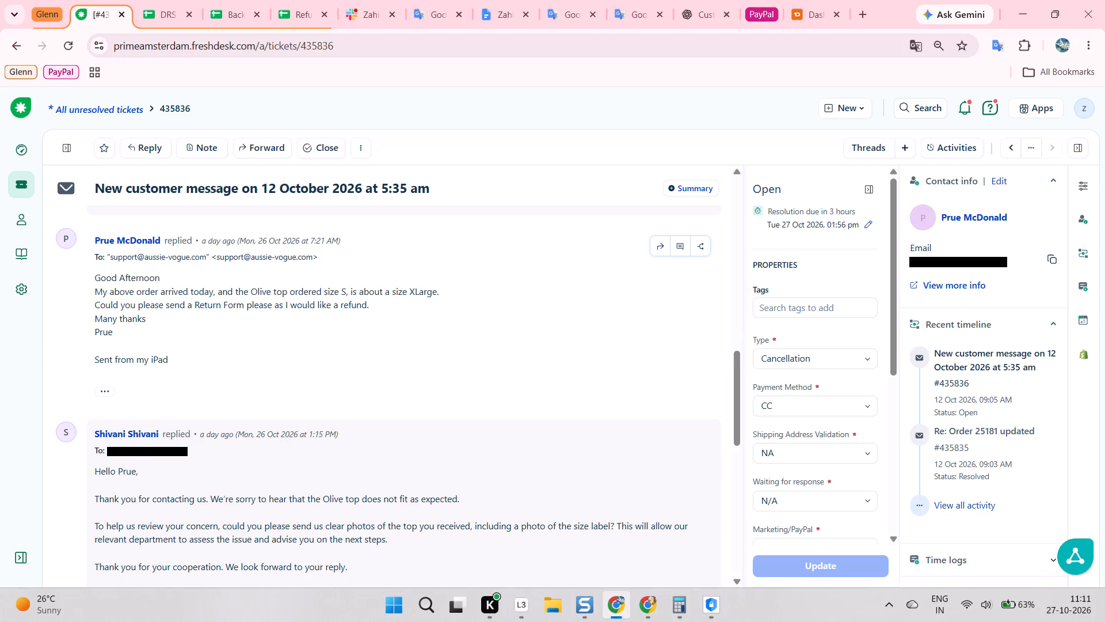
scroll(230, 306, "down", 7)
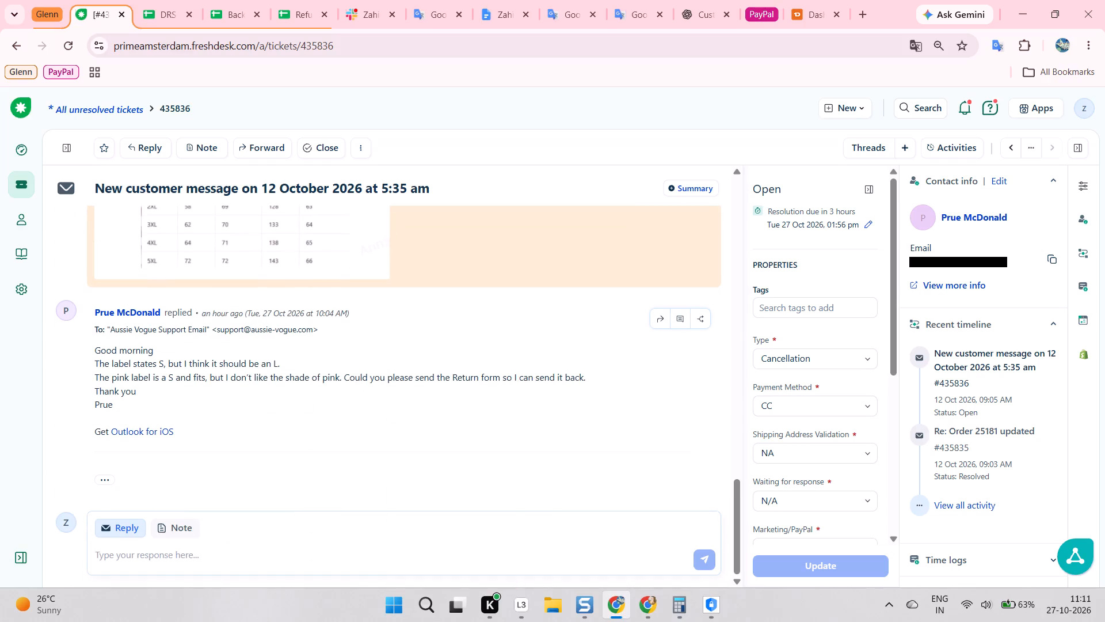
left_click(653, 606)
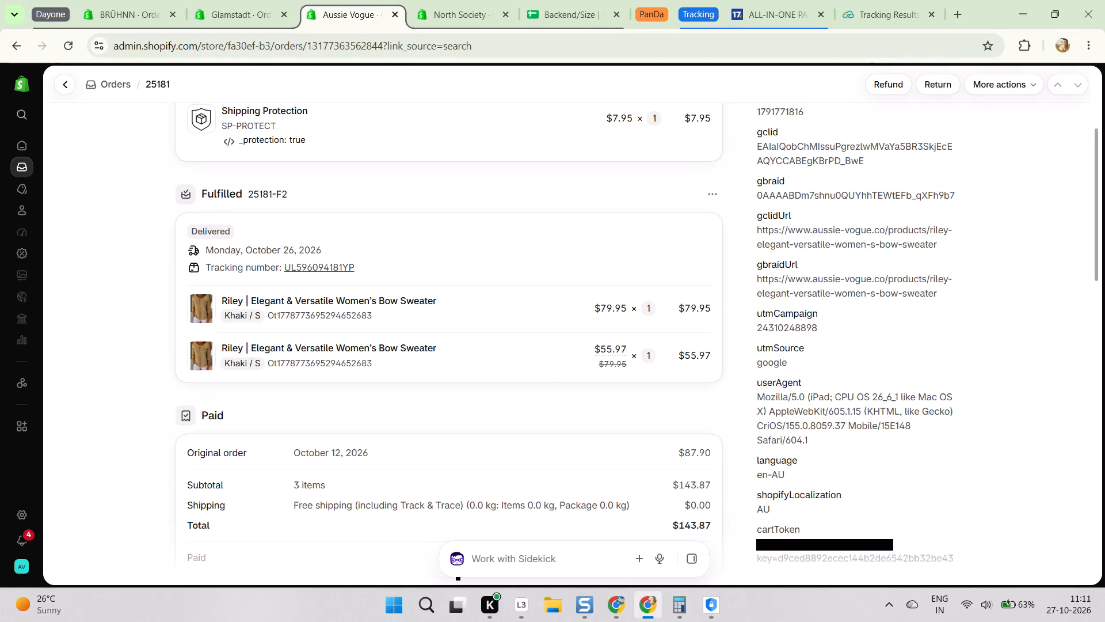
left_click(613, 607)
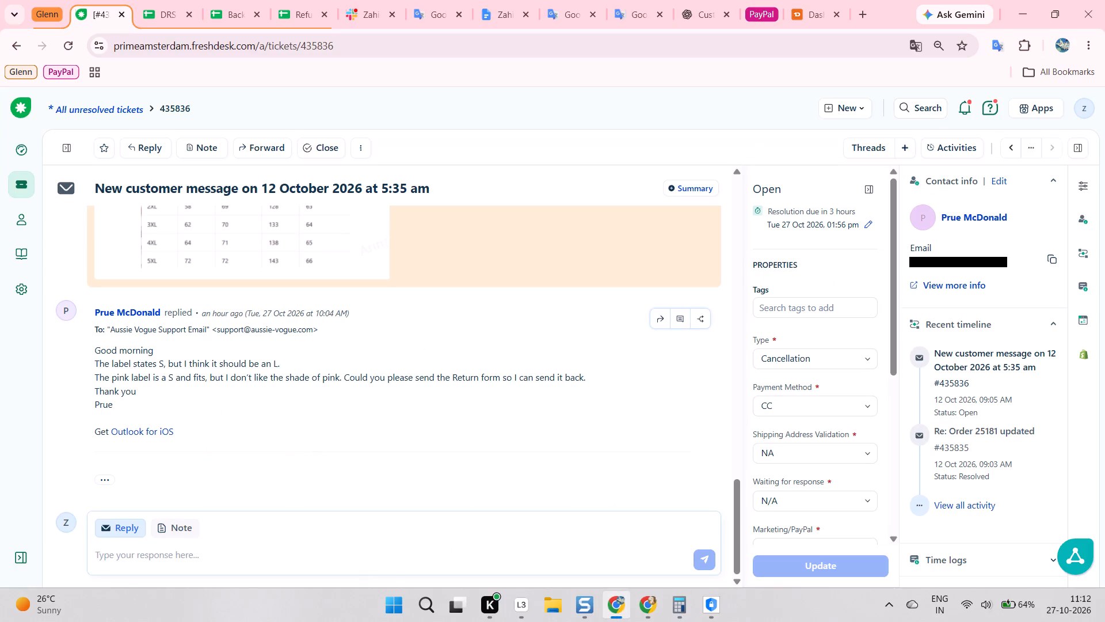
left_click(648, 600)
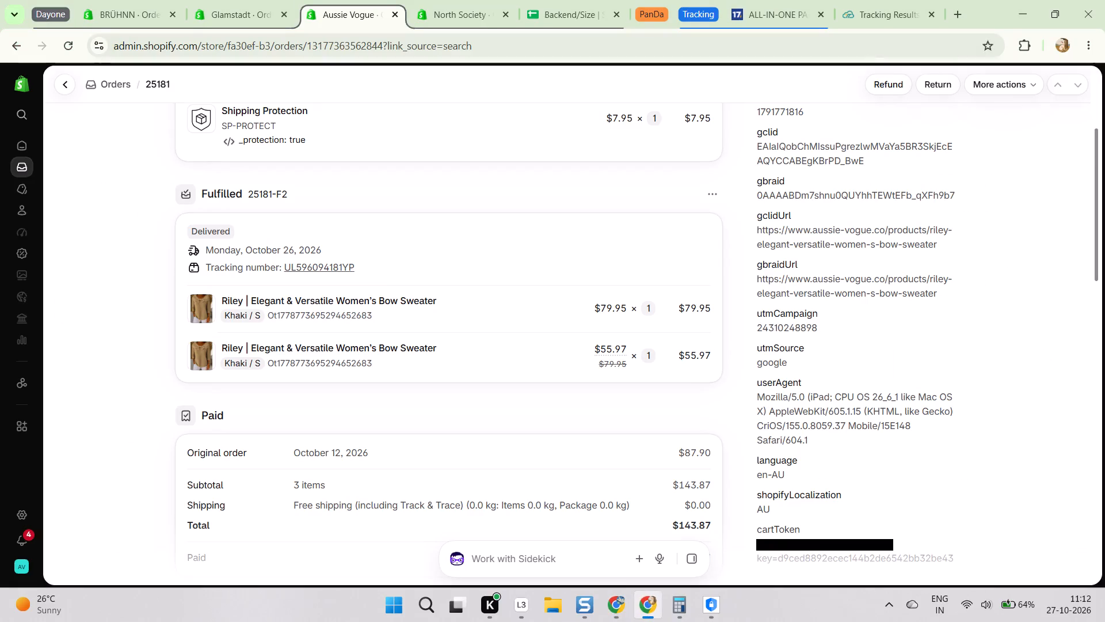
left_click(619, 607)
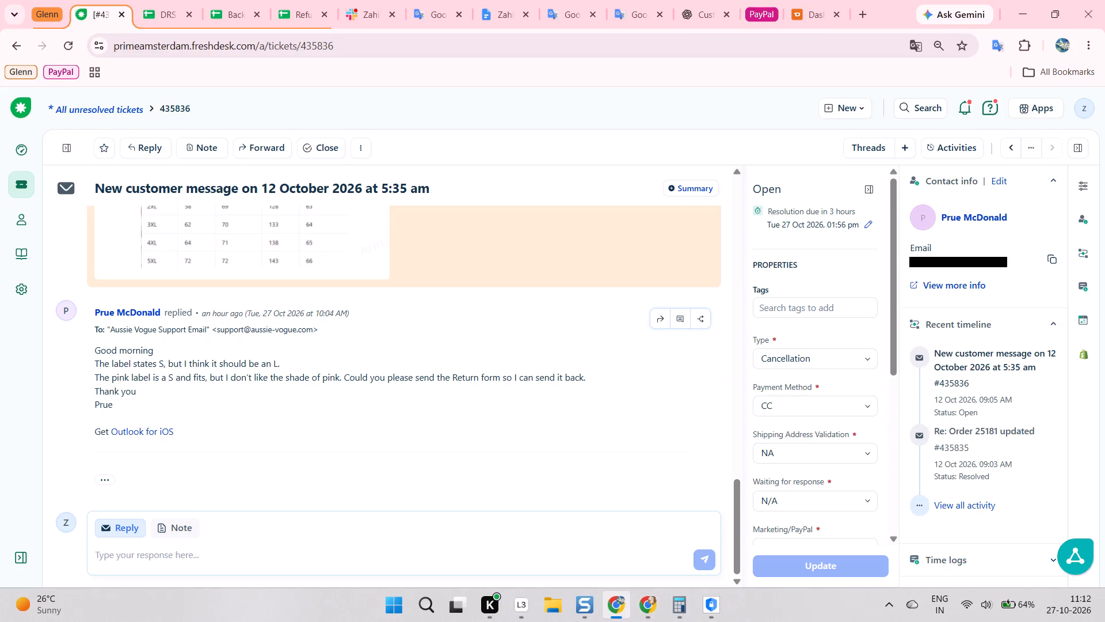
left_click(644, 604)
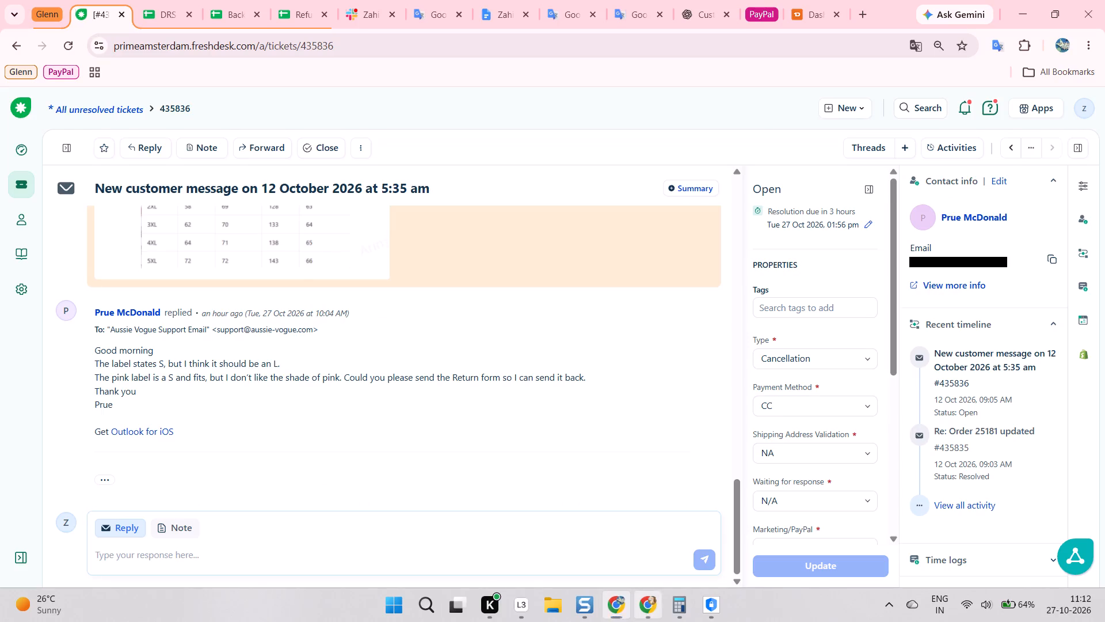
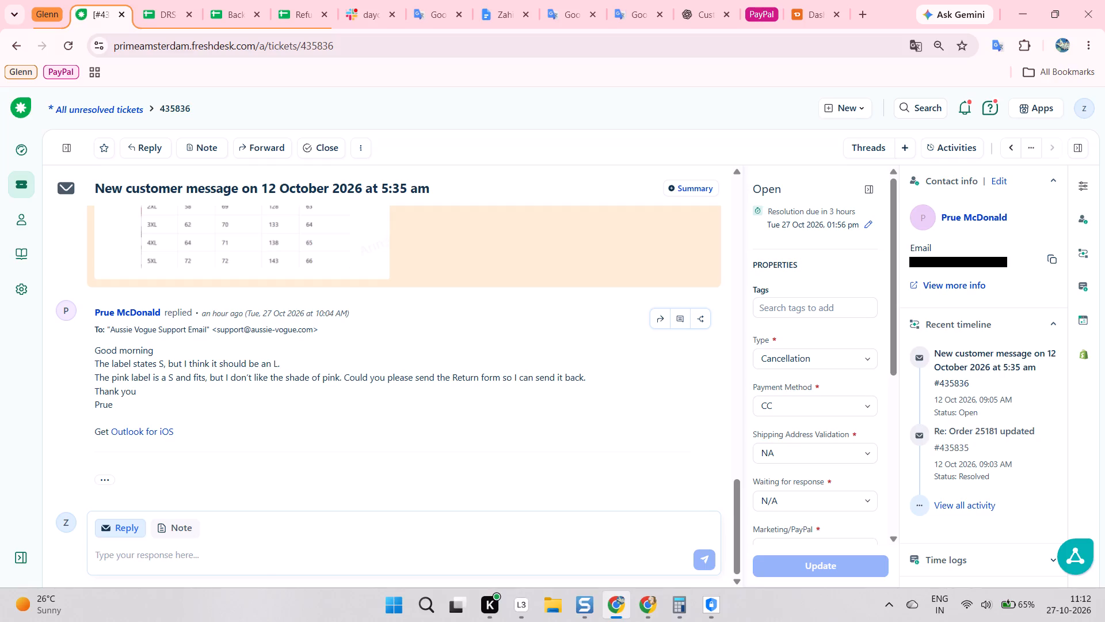
left_click(426, 368)
scroll(264, 363, "up", 4)
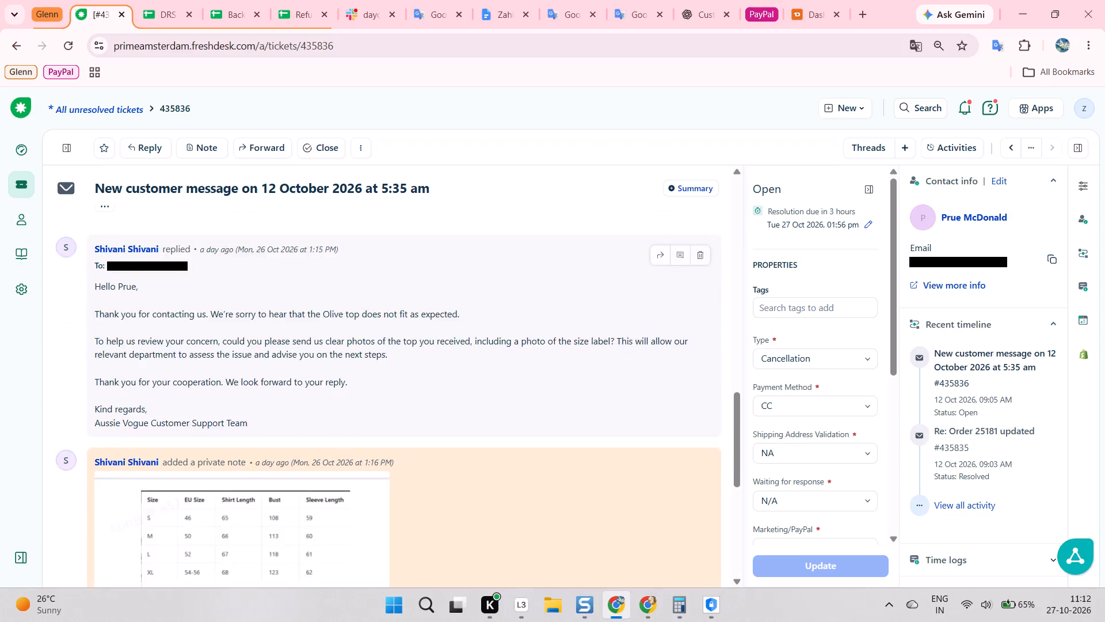
scroll(283, 350, "up", 3)
scroll(282, 348, "down", 3)
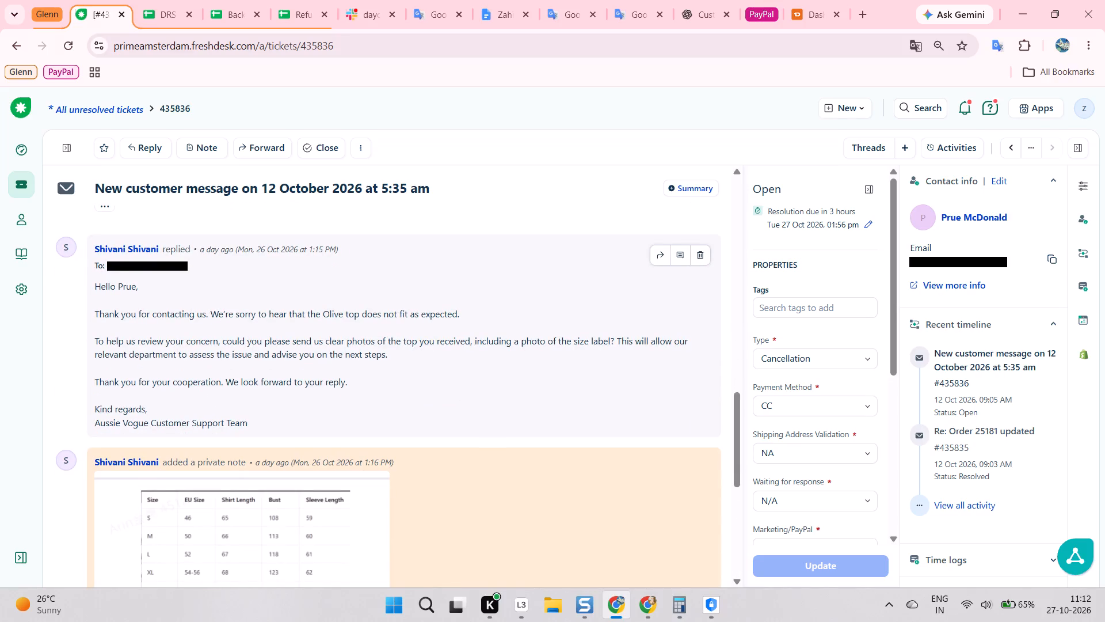
scroll(216, 365, "down", 1)
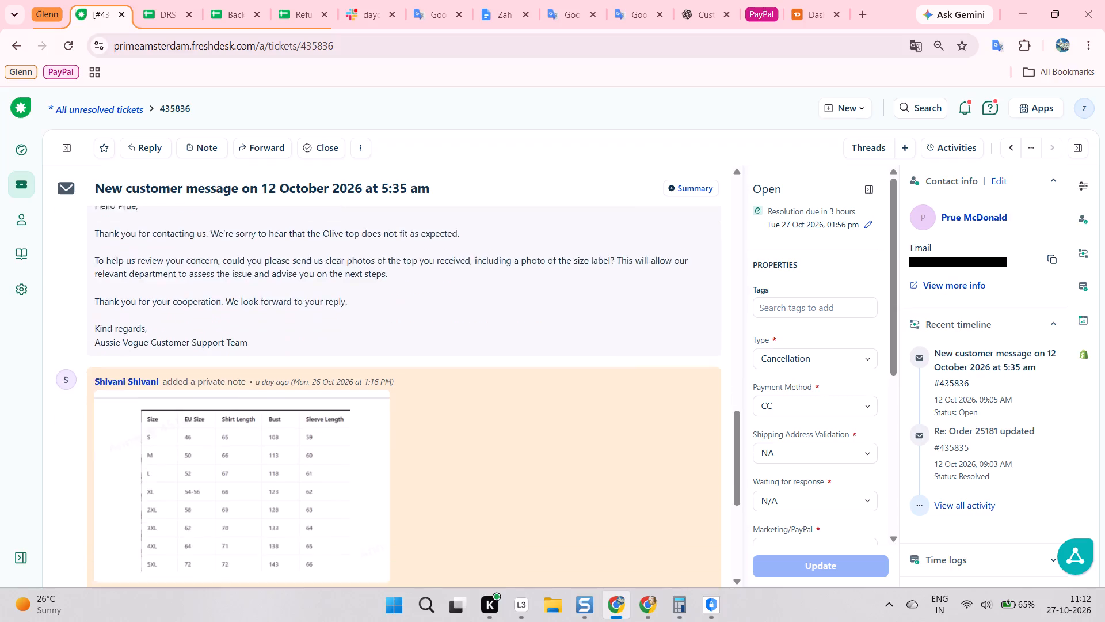
scroll(261, 365, "down", 4)
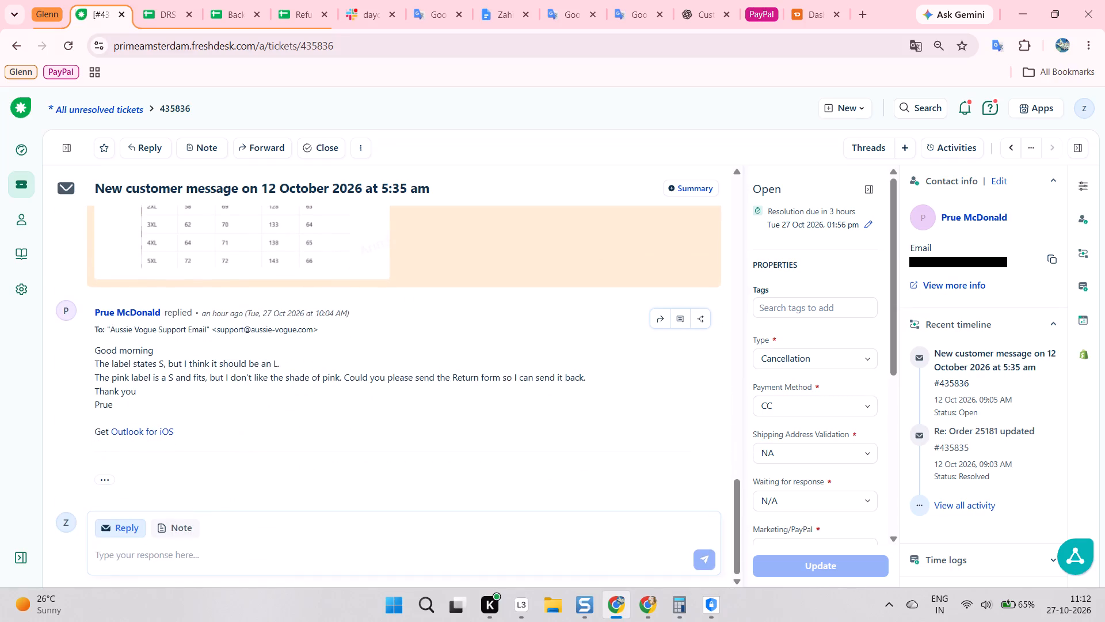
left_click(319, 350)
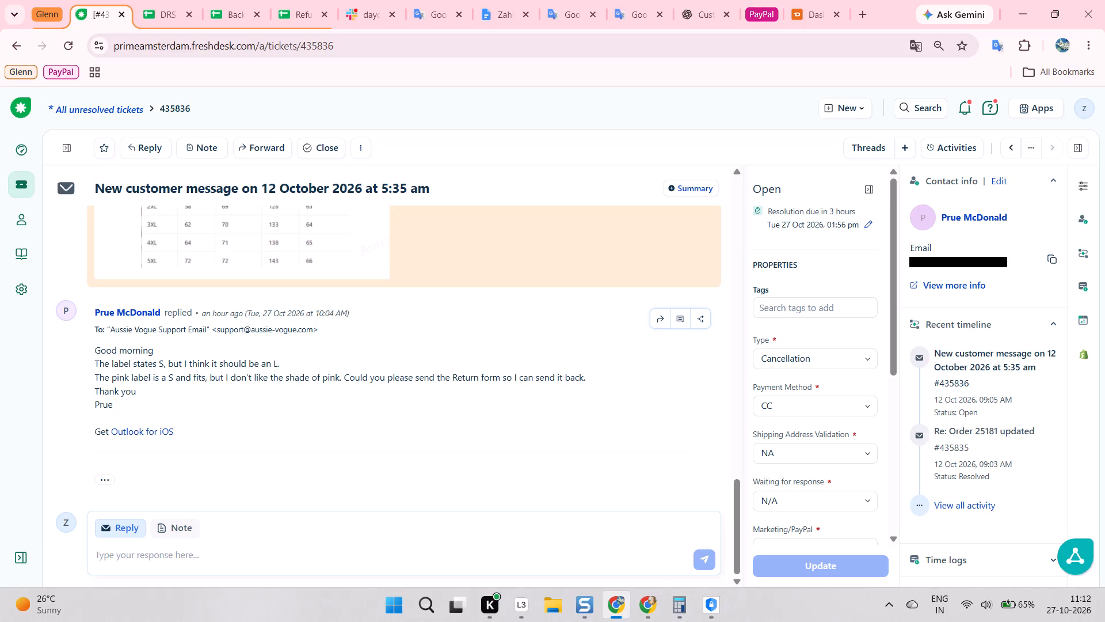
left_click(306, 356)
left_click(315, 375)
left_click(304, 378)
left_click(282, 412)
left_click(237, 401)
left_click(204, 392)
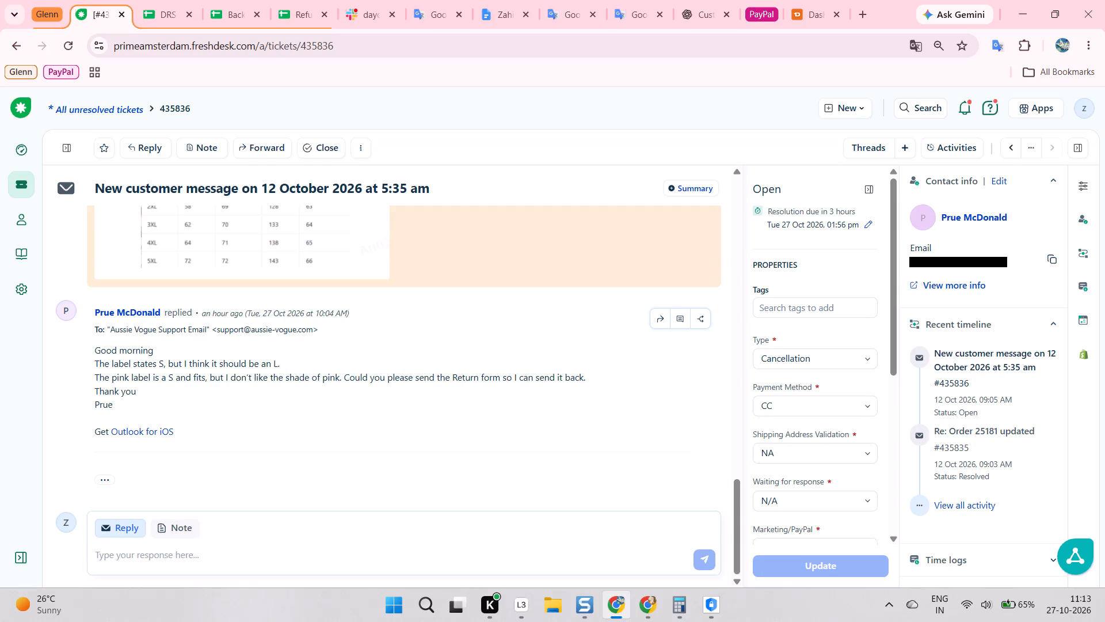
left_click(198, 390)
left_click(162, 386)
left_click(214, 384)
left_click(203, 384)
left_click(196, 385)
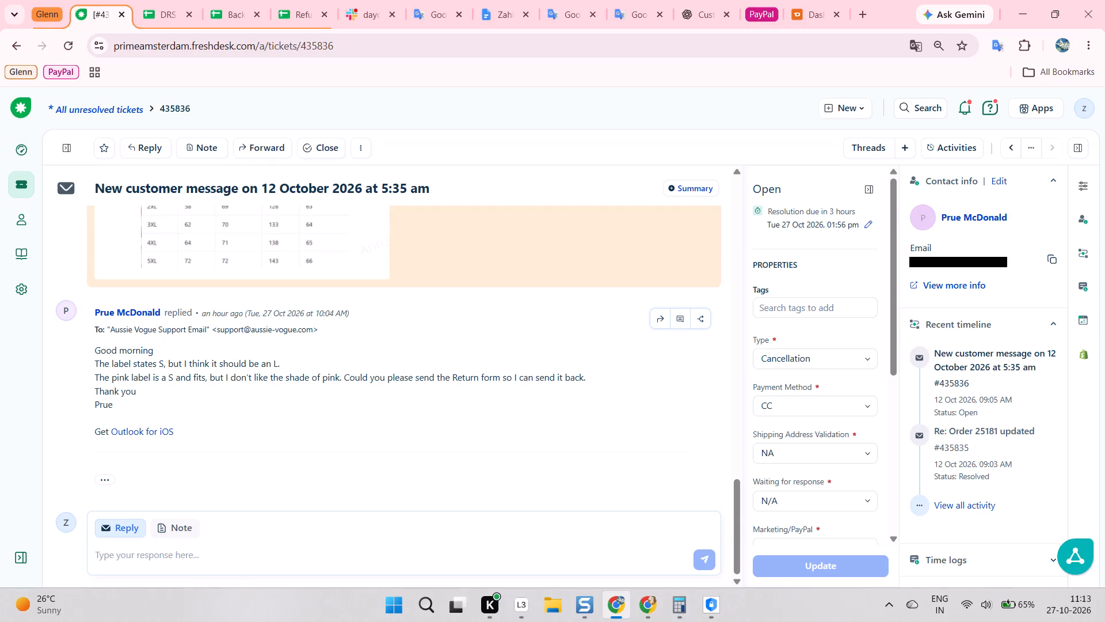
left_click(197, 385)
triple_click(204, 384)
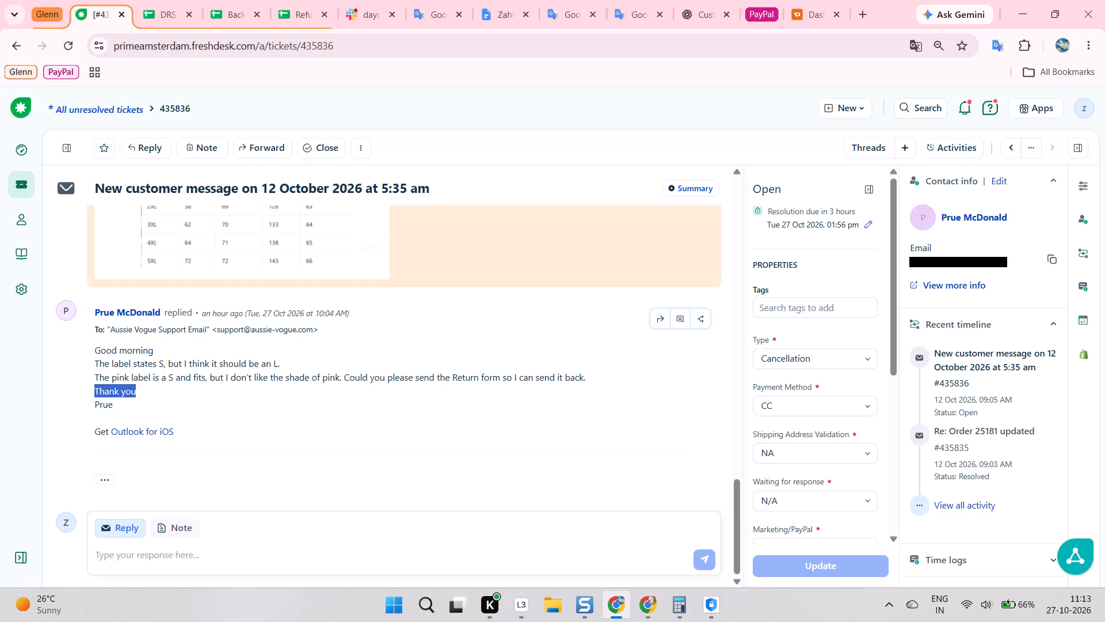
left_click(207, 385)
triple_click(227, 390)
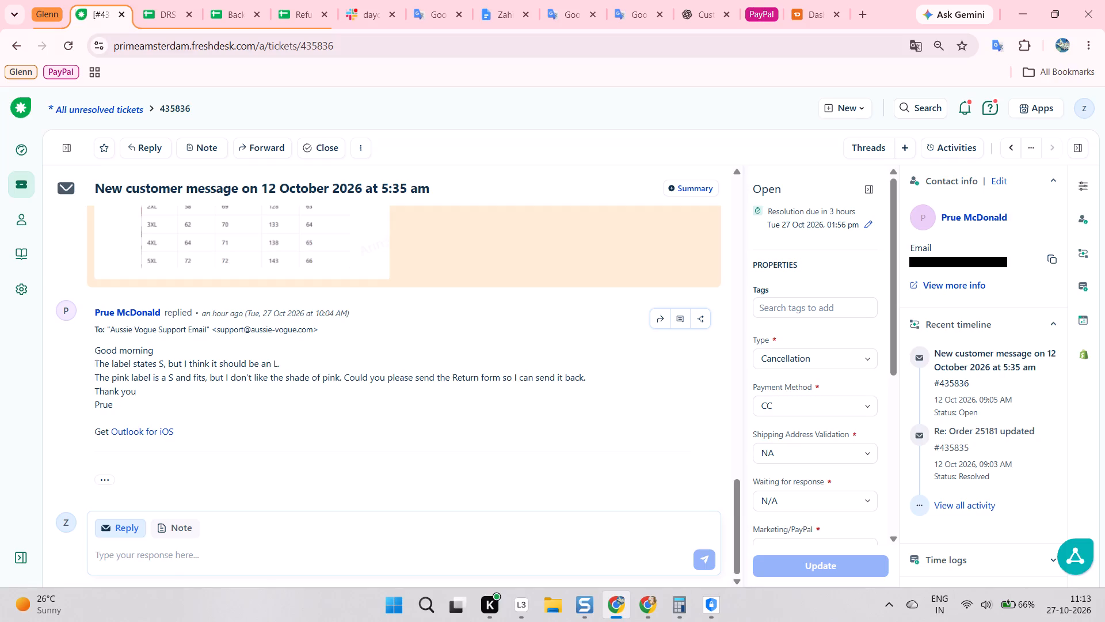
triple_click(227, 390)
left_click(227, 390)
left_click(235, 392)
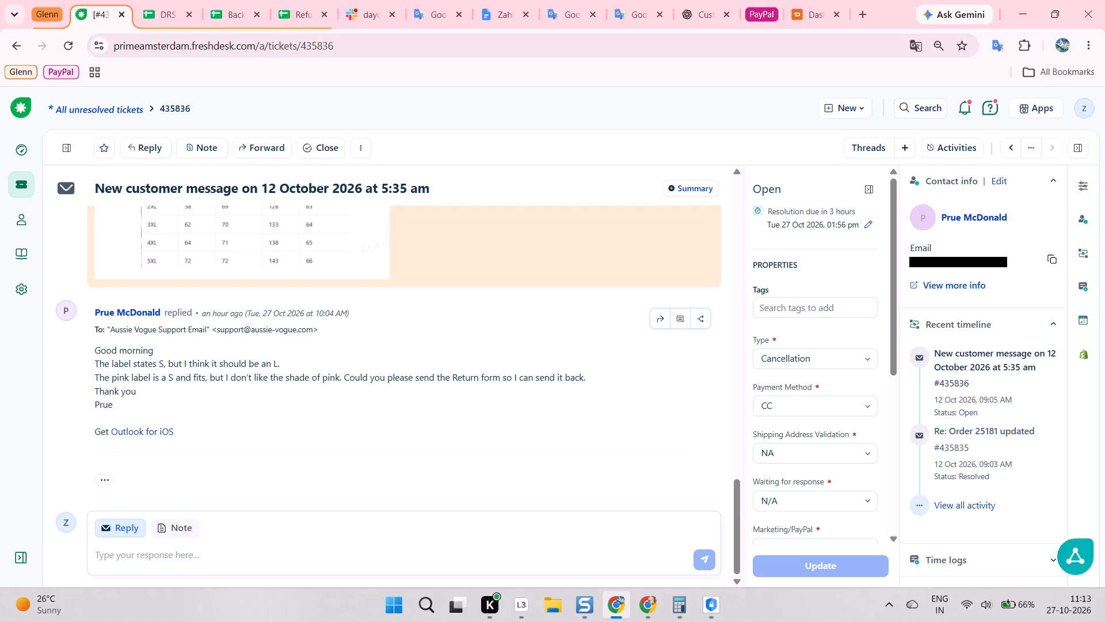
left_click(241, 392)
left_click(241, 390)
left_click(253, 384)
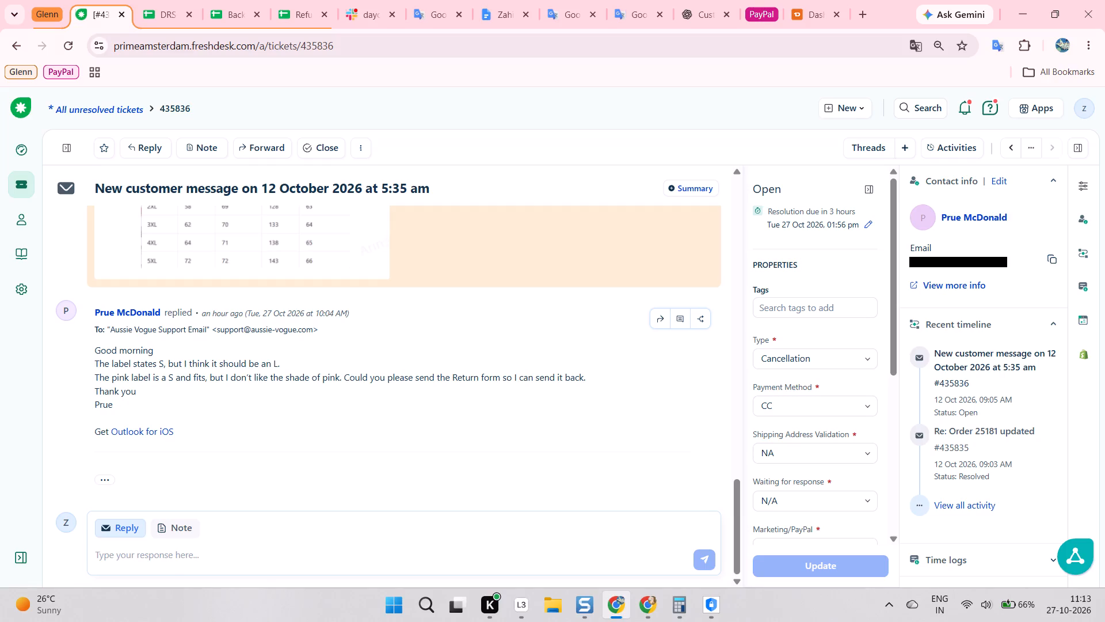